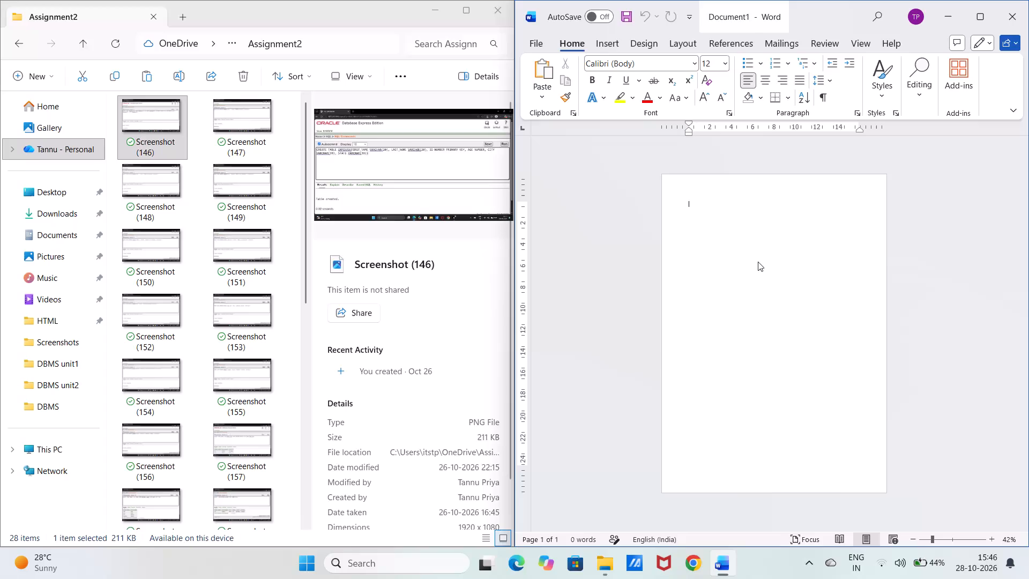
Paste the copied Screenshot (146) image into the blank Word document.
key("ctrl+v")
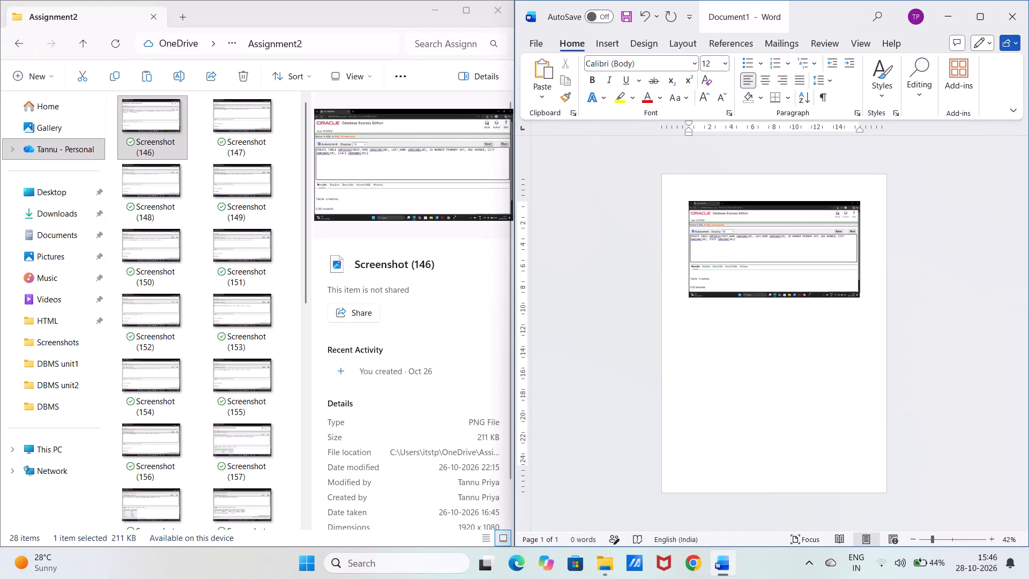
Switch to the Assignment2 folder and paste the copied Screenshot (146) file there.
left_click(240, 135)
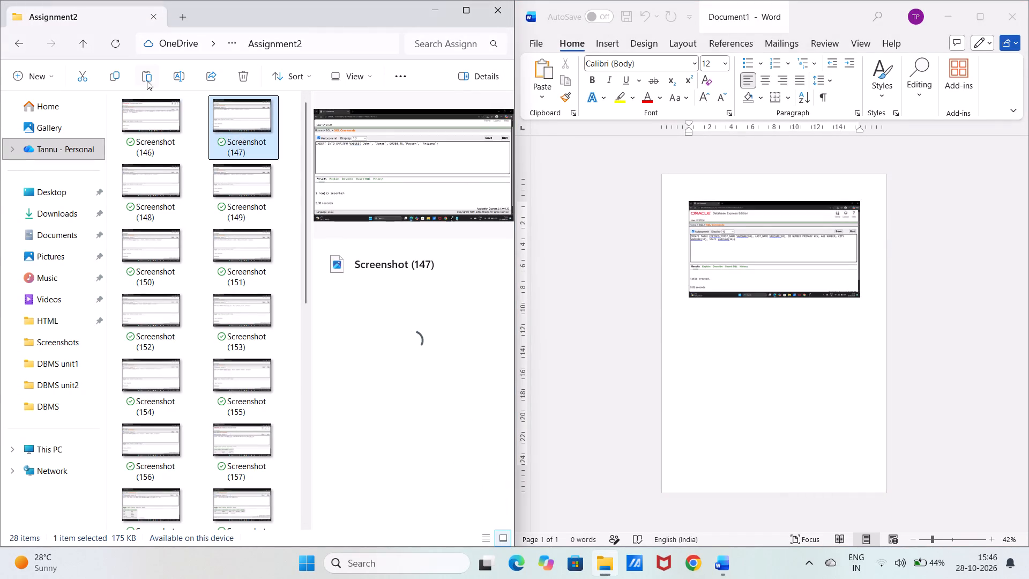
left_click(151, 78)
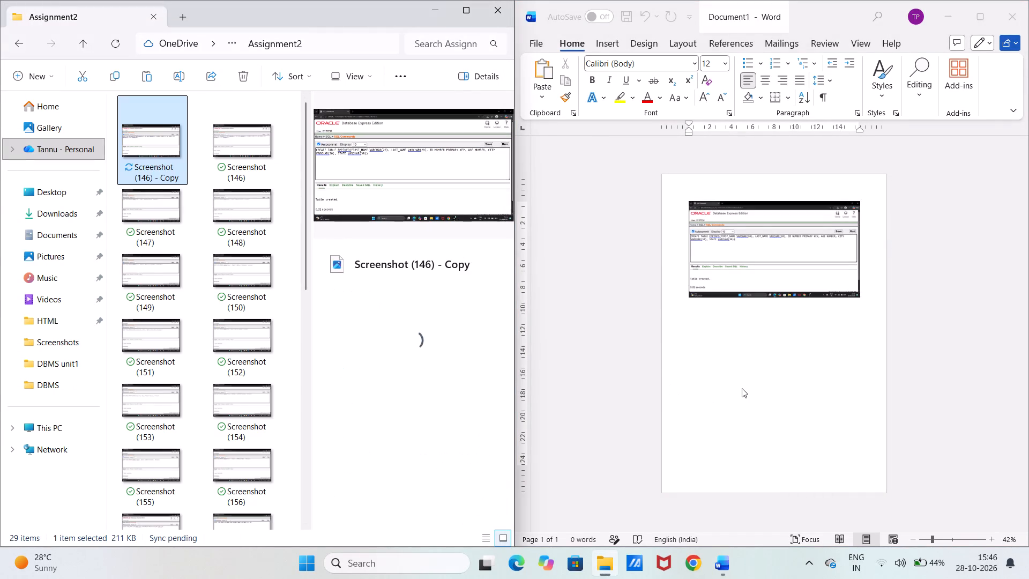
In the Word document, add five line breaks after the first image and paste the Screenshot (146) image again below it.
left_click(742, 388)
left_click(869, 298)
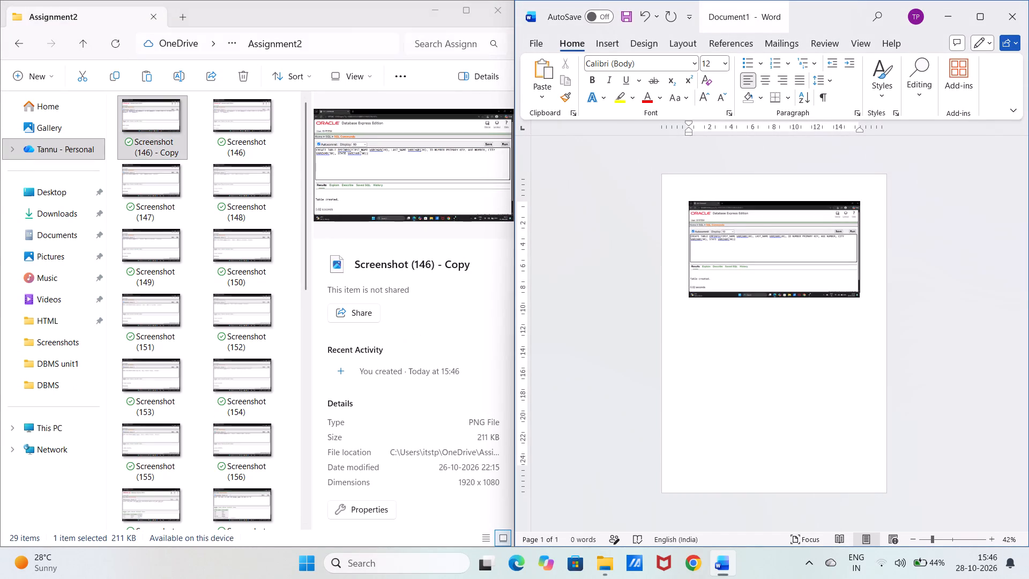
key("Return")
key("Return")
key("Return")
key("Return")
key("Return")
key("ctrl+v")
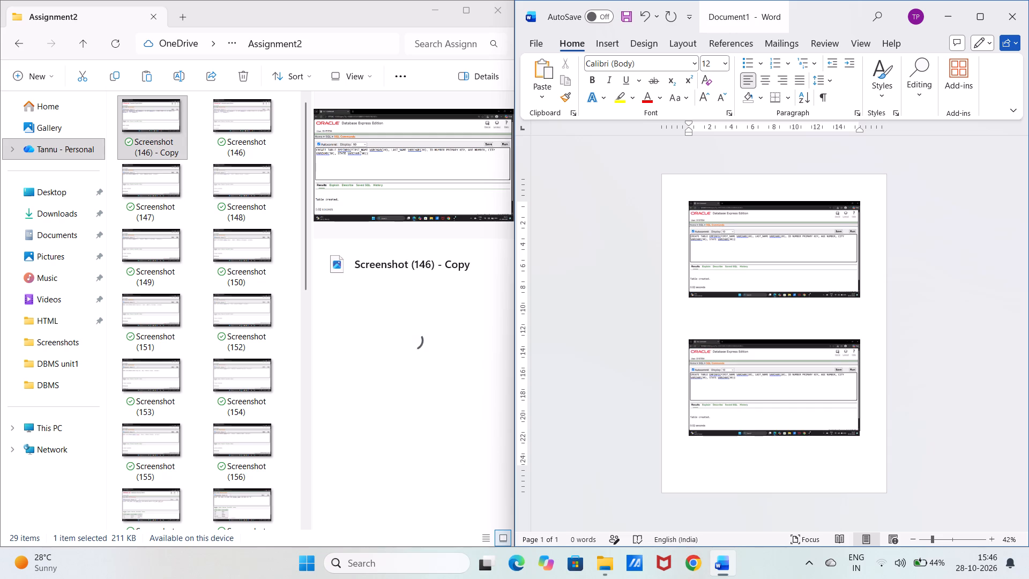
Insert a page break after the second image to start page 2.
key("ctrl+Return")
scroll(822, 469, "down", 2)
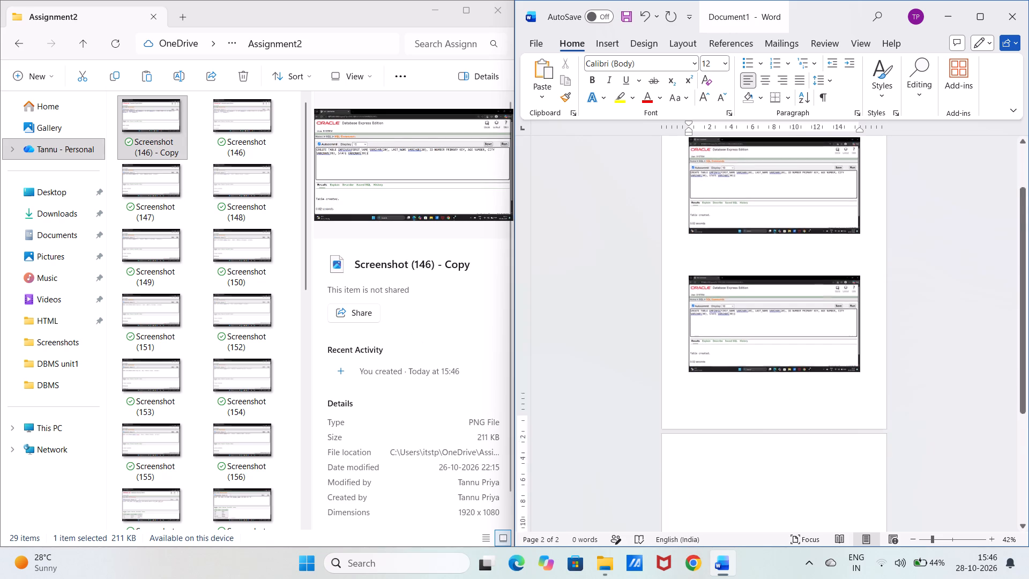
scroll(822, 469, "down", 7)
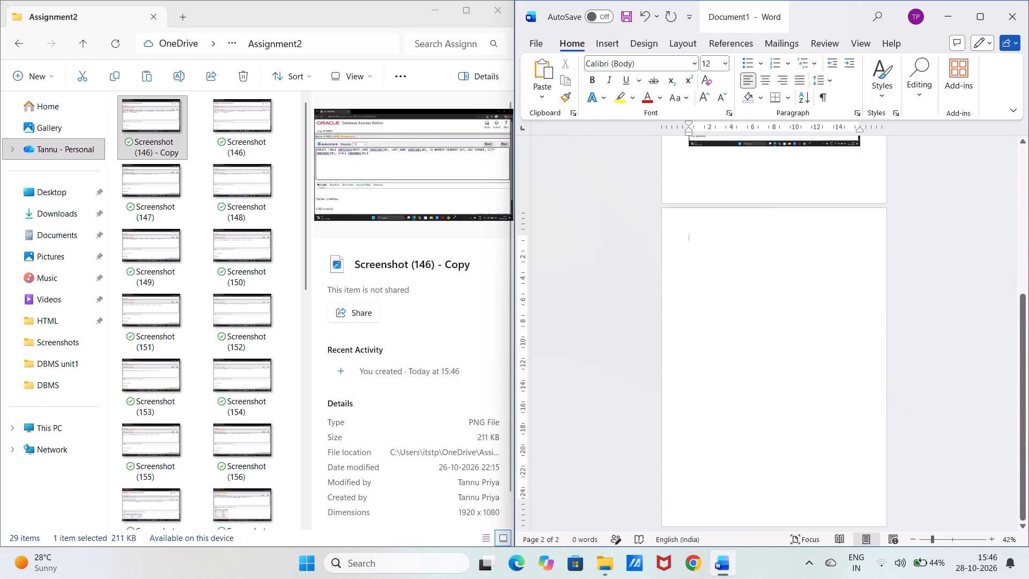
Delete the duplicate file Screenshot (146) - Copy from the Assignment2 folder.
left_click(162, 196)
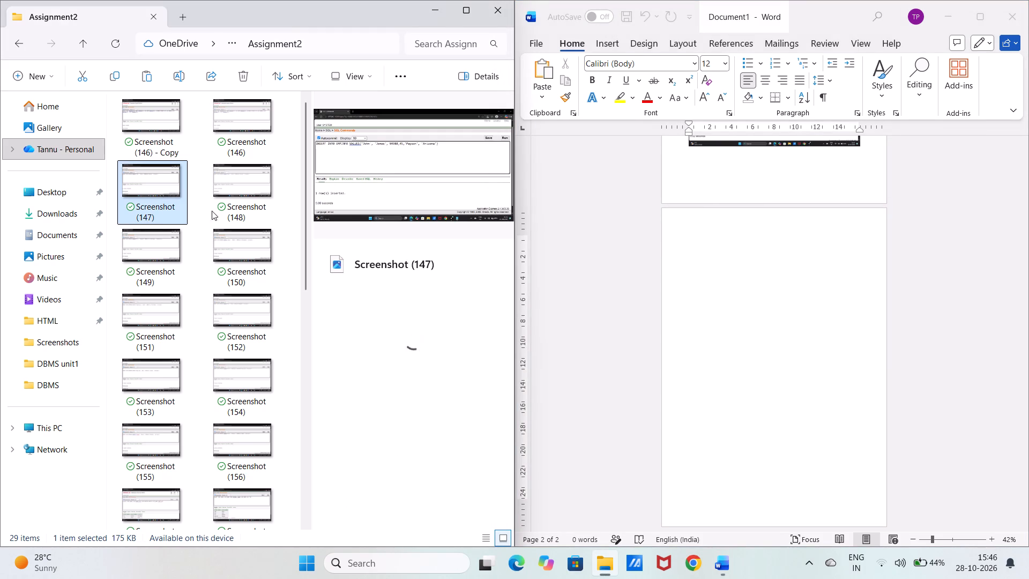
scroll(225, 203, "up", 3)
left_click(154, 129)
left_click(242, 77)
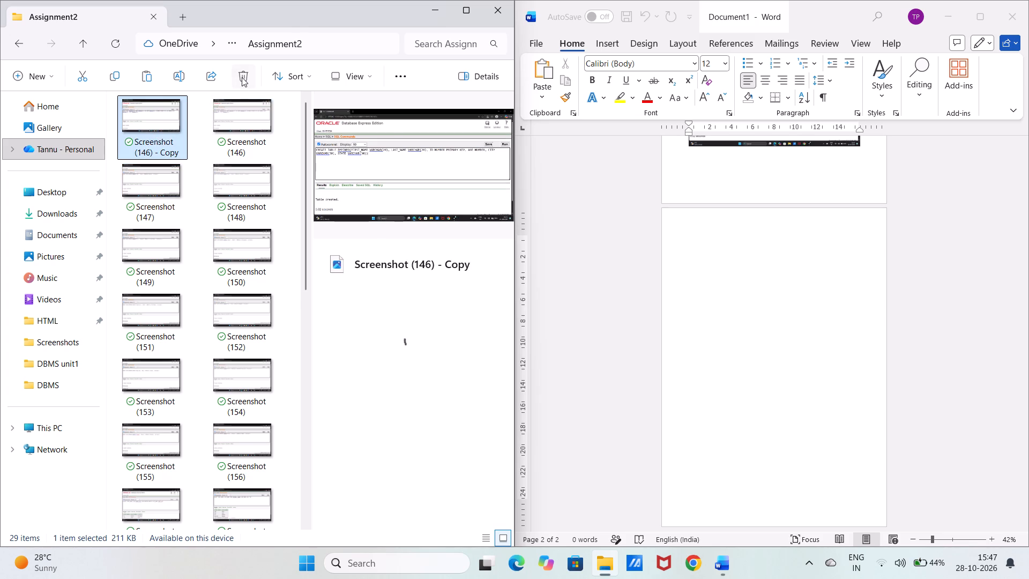
Copy Screenshot (148) from the Assignment2 folder and paste it on the empty page 2 of the Word document.
left_click(154, 180)
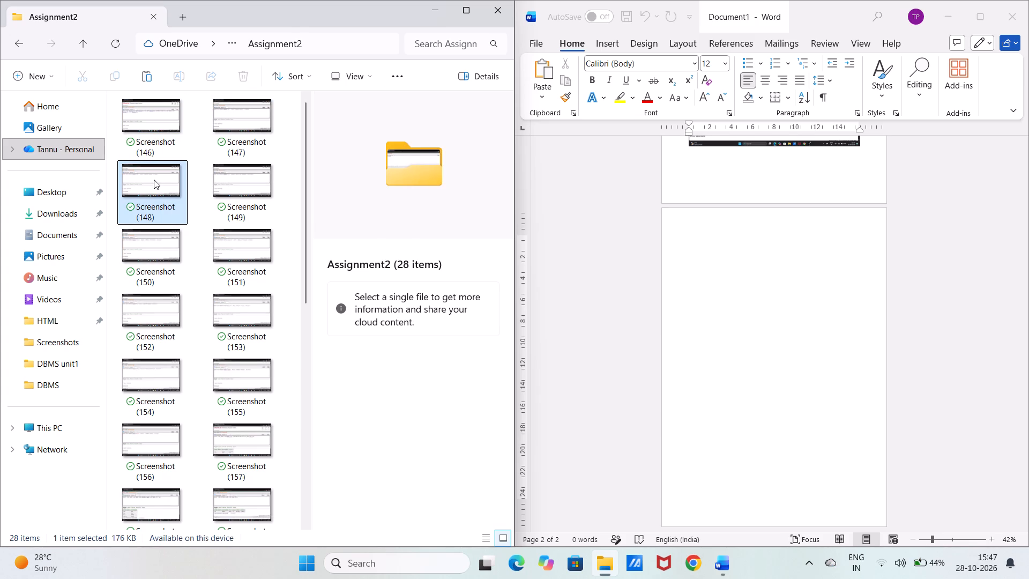
key("ctrl+c")
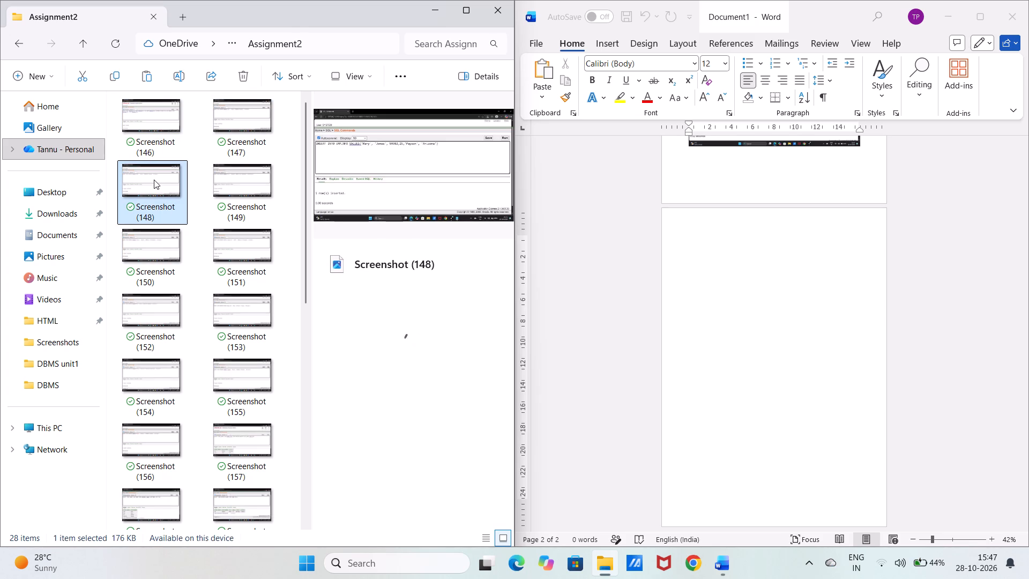
double_click(734, 270)
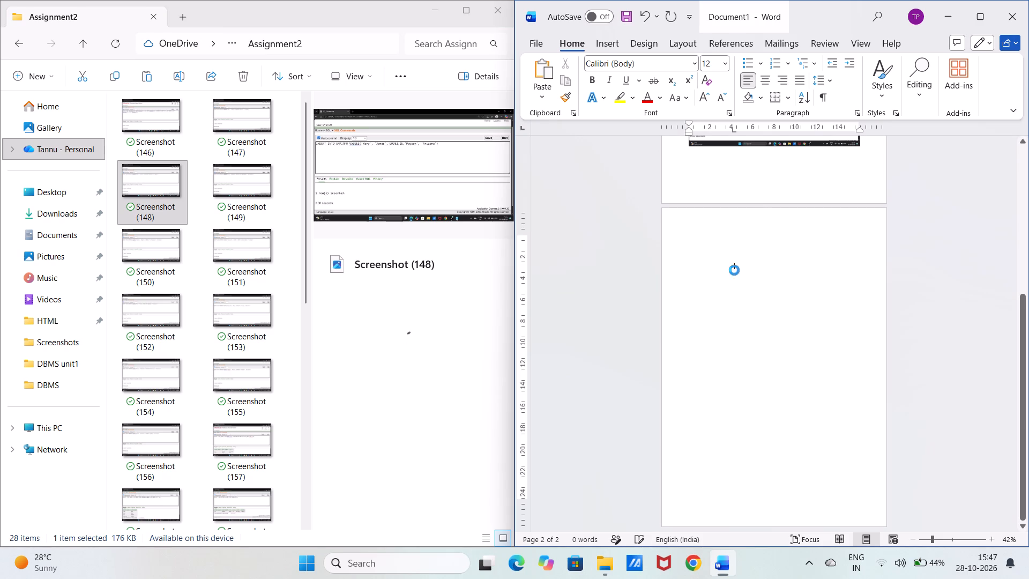
key("ctrl+v")
Add five line breaks after the Screenshot (148) image.
left_click(870, 365)
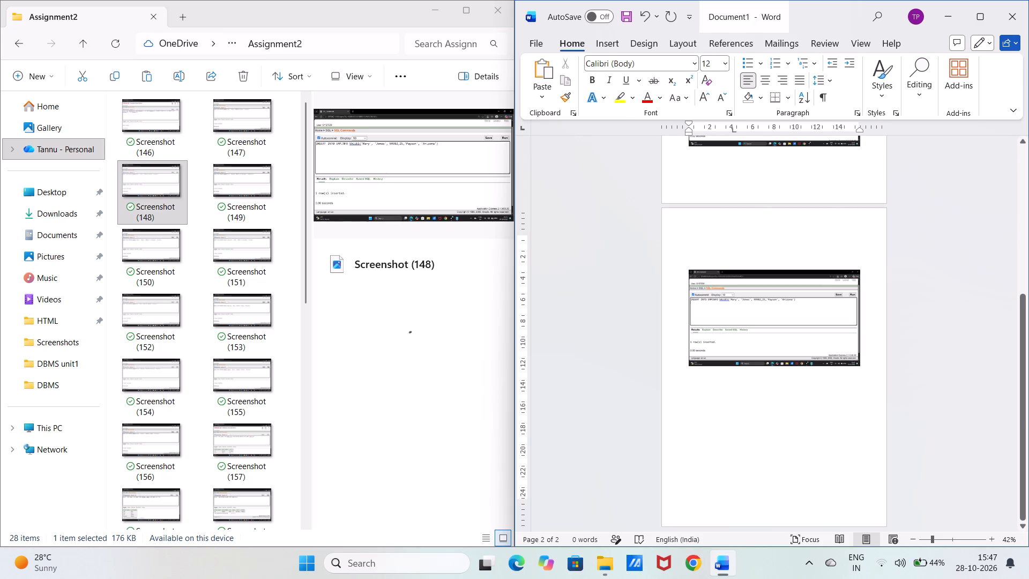
key("Return")
key("Return")
key("Return")
key("Return")
key("Return")
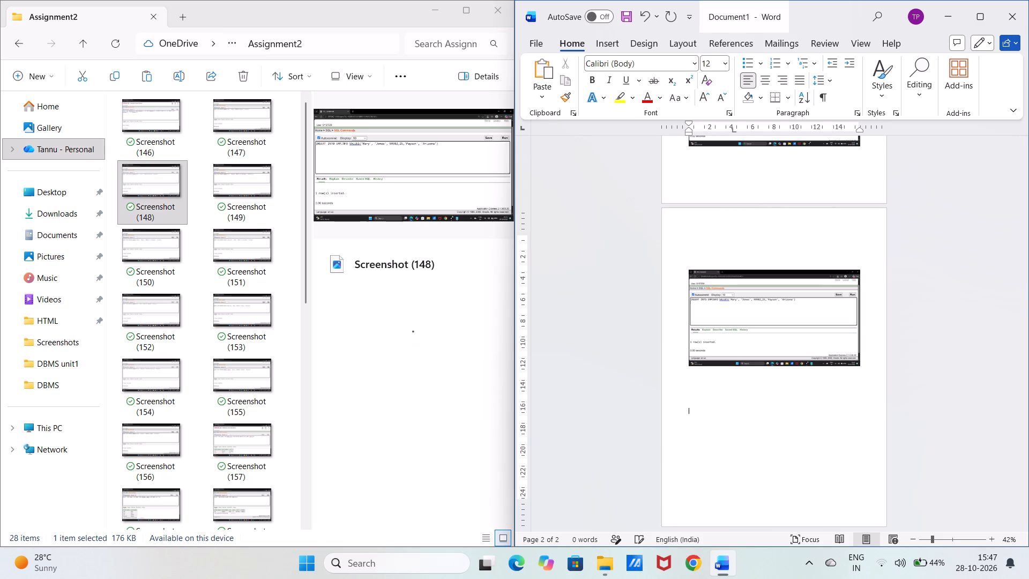
Copy Screenshot (149) from the folder and paste it below the Screenshot (148) image on page 2, with one blank line removed above it.
left_click(228, 205)
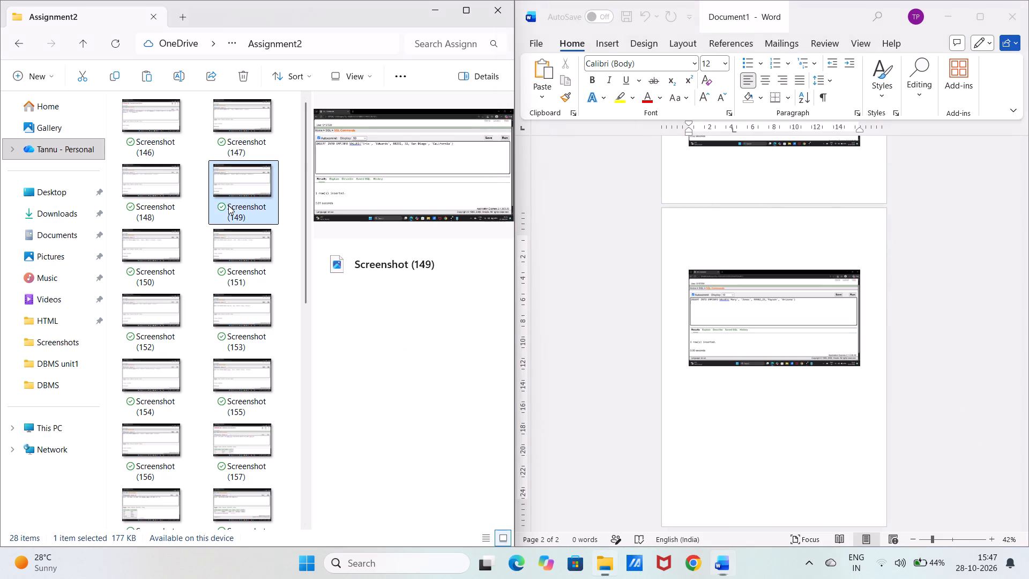
key("ctrl+c")
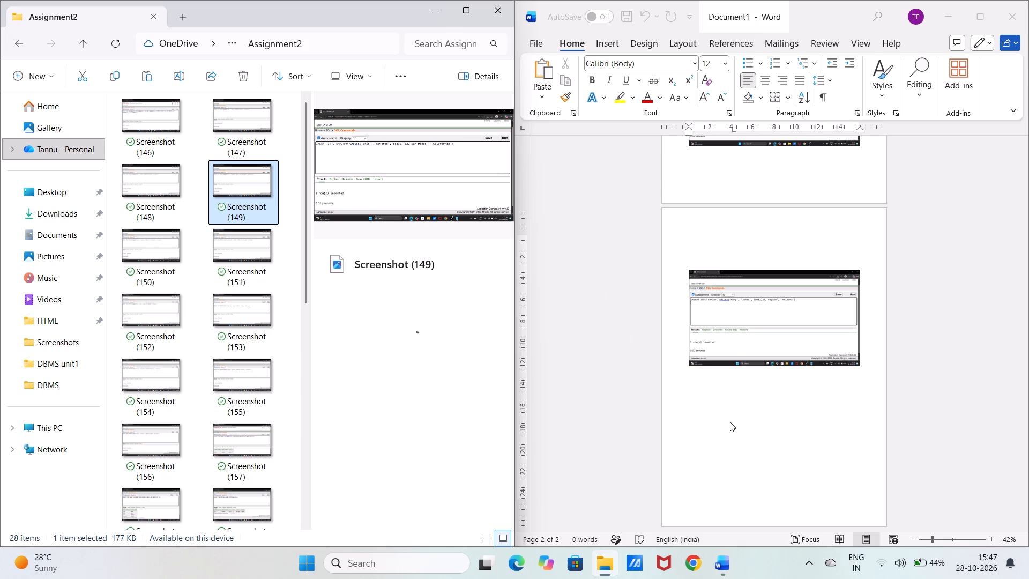
left_click(733, 423)
key("ctrl+v")
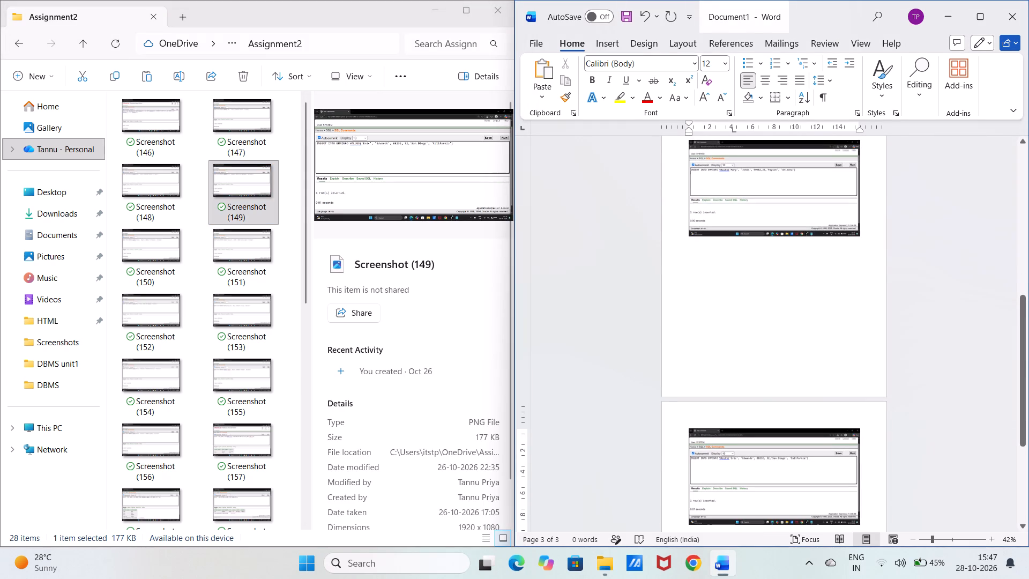
left_click(689, 432)
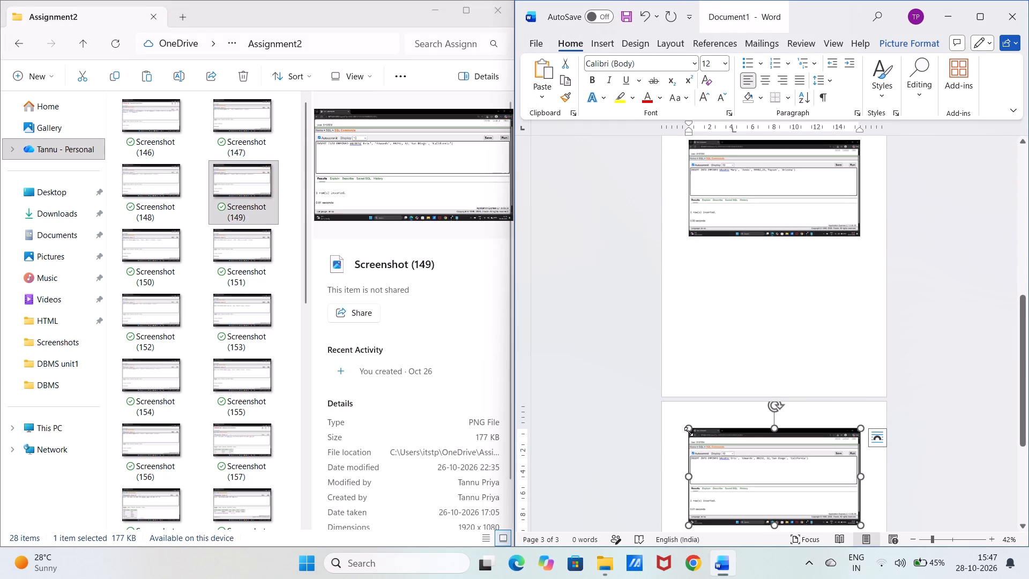
left_click(646, 13)
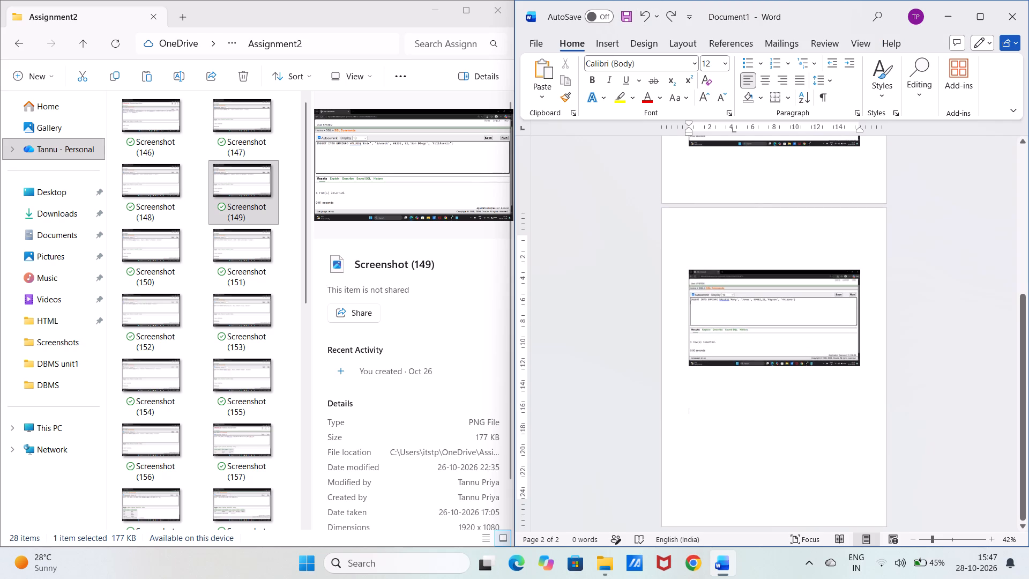
key("BackSpace")
key("ctrl+v")
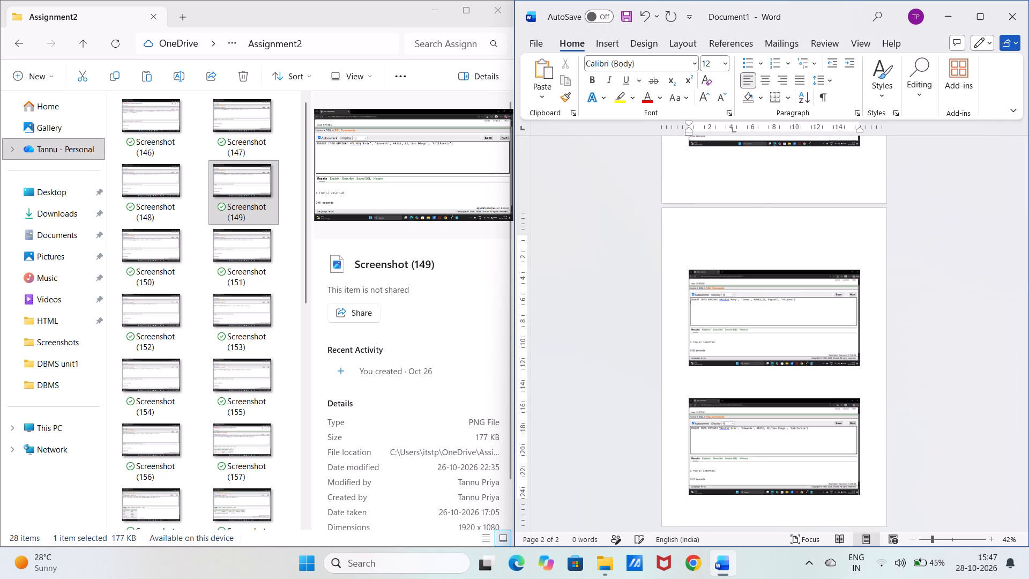
Insert a page break after the Screenshot (149) image.
scroll(784, 488, "down", 3)
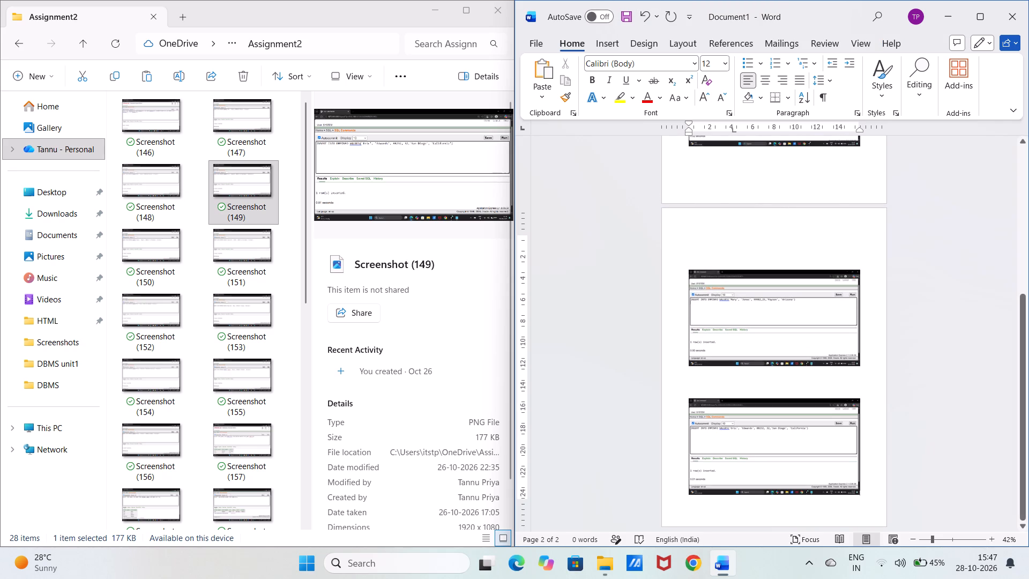
key("ctrl+Return")
Copy Screenshot (150) from the folder and paste it at the start of page 3 in the Word document.
scroll(728, 346, "up", 1)
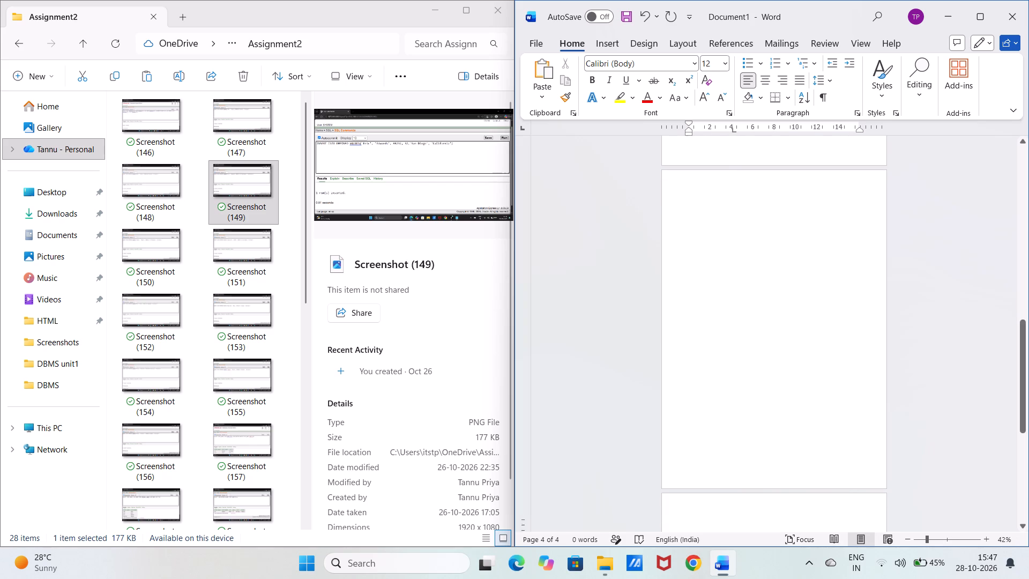
scroll(728, 346, "up", 1)
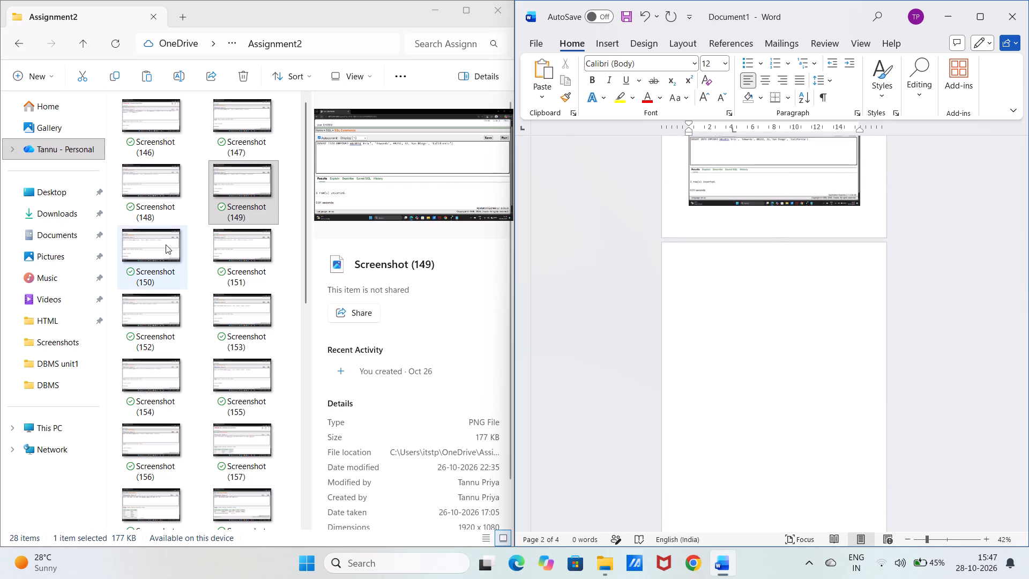
left_click(166, 244)
key("ctrl+c")
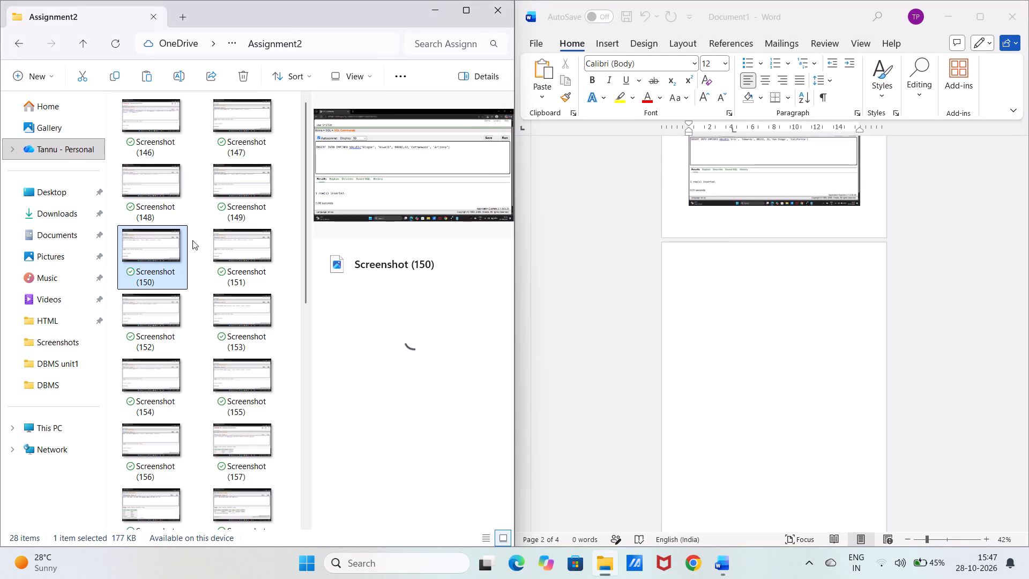
left_click(718, 272)
left_click(718, 272)
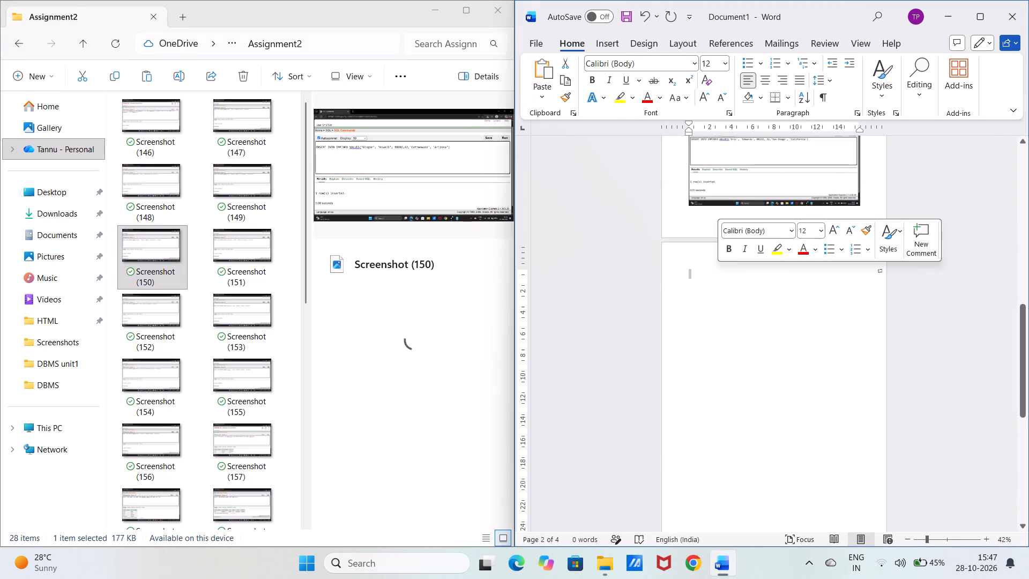
key("ctrl+v")
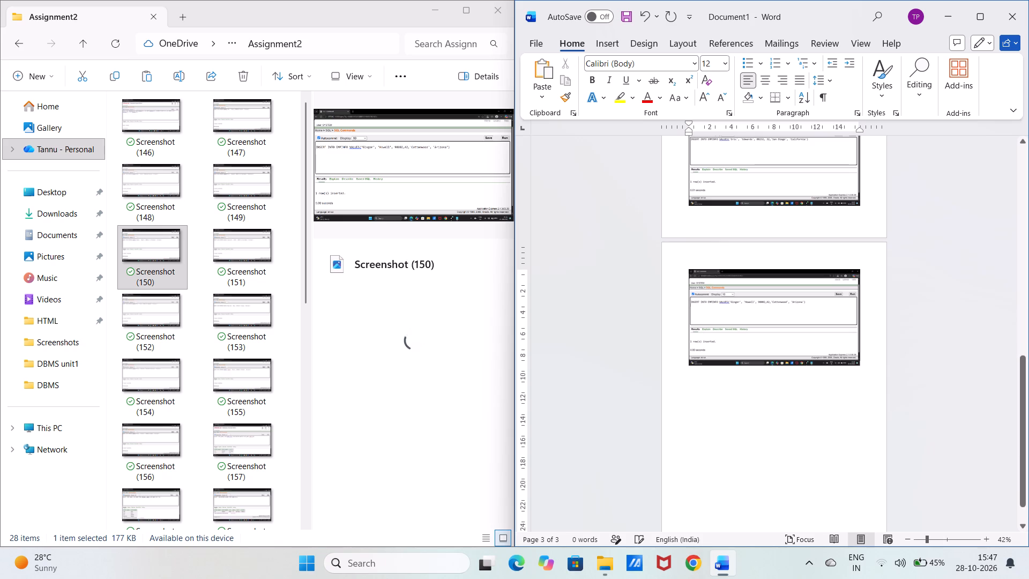
Add five line breaks after the Screenshot (150) image.
left_click(862, 358)
key("Return")
key("Return")
key("Return")
key("Return")
key("Return")
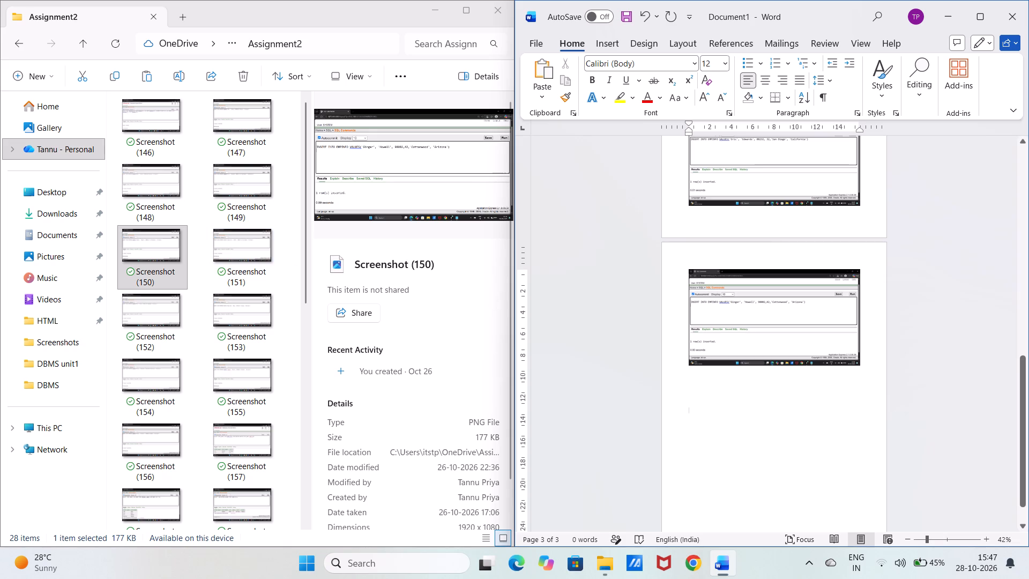
Copy Screenshot (151) from the folder and paste it below the Screenshot (150) image on page 3.
scroll(818, 390, "up", 3)
scroll(818, 390, "up", 2, "ctrl")
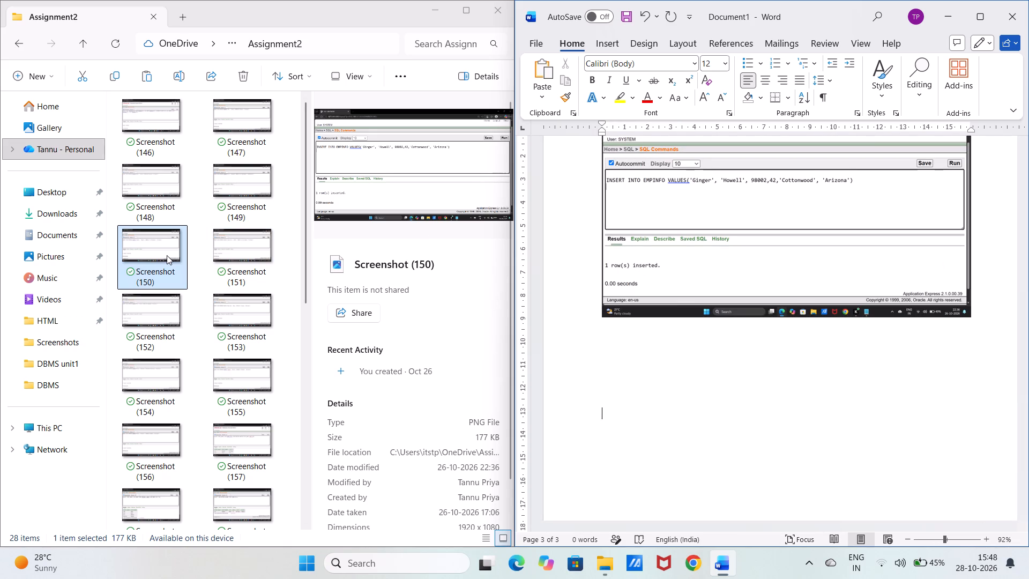
left_click(257, 273)
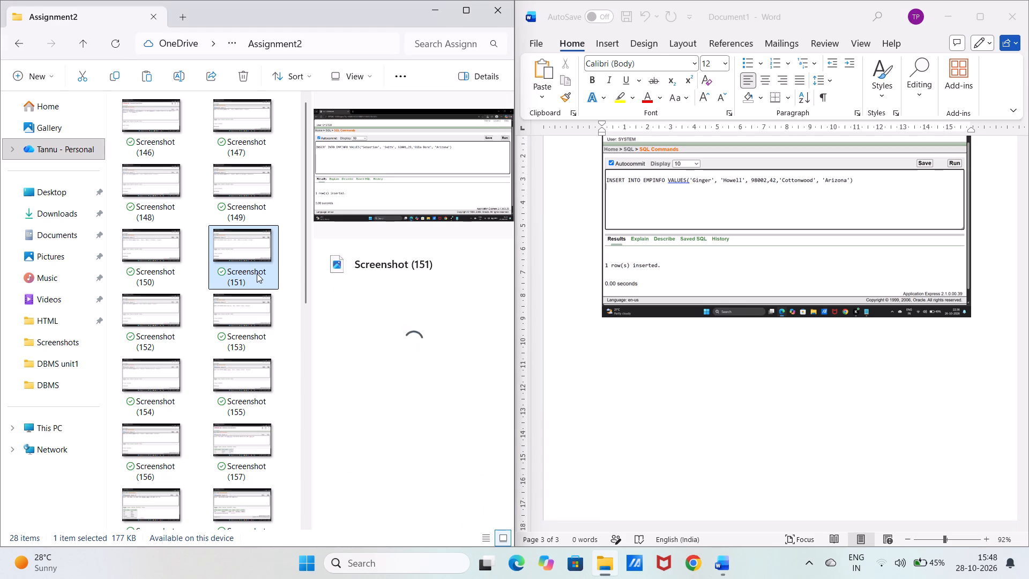
key("ctrl+c")
scroll(771, 333, "down", 6, "ctrl")
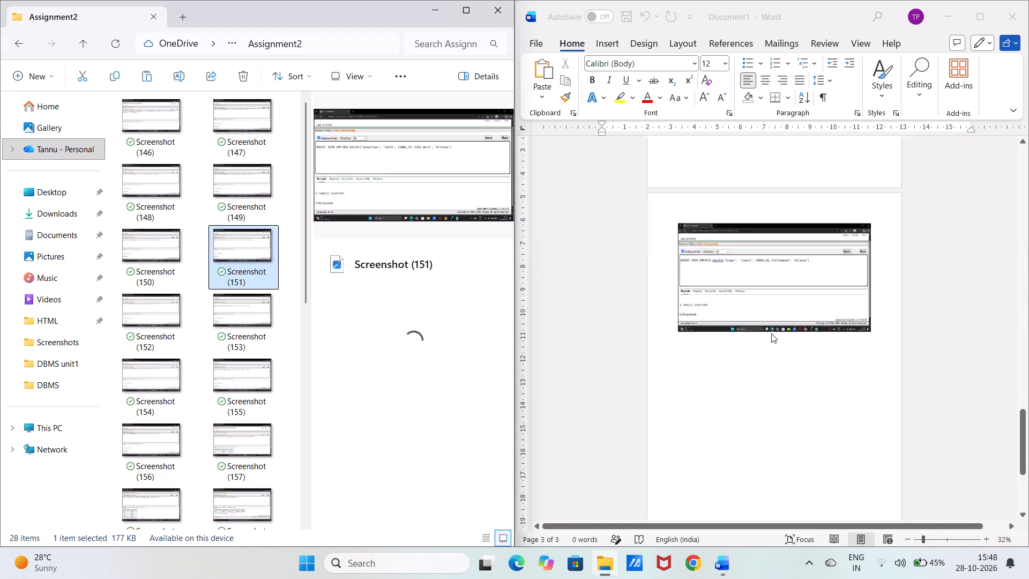
scroll(771, 333, "down", 1, "ctrl")
scroll(770, 418, "down", 1)
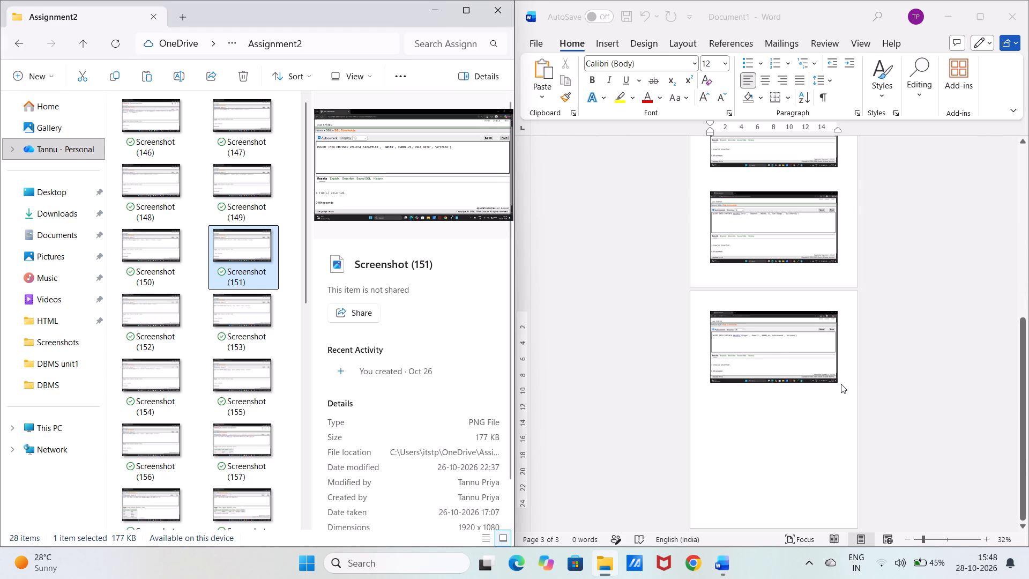
left_click(841, 384)
key("ctrl+v")
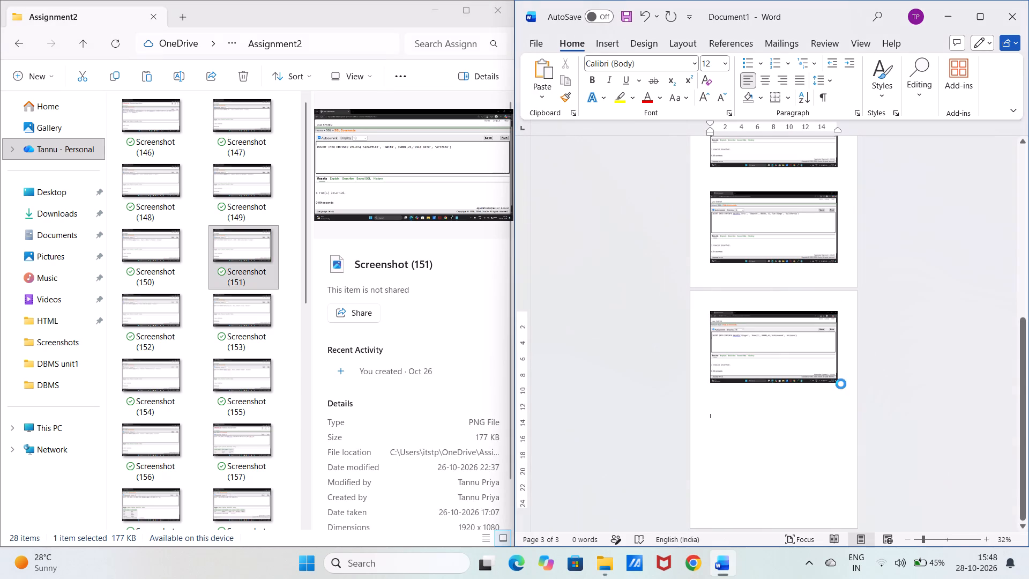
Insert a page break after the Screenshot (151) image to start page 4.
scroll(841, 384, "down", 2)
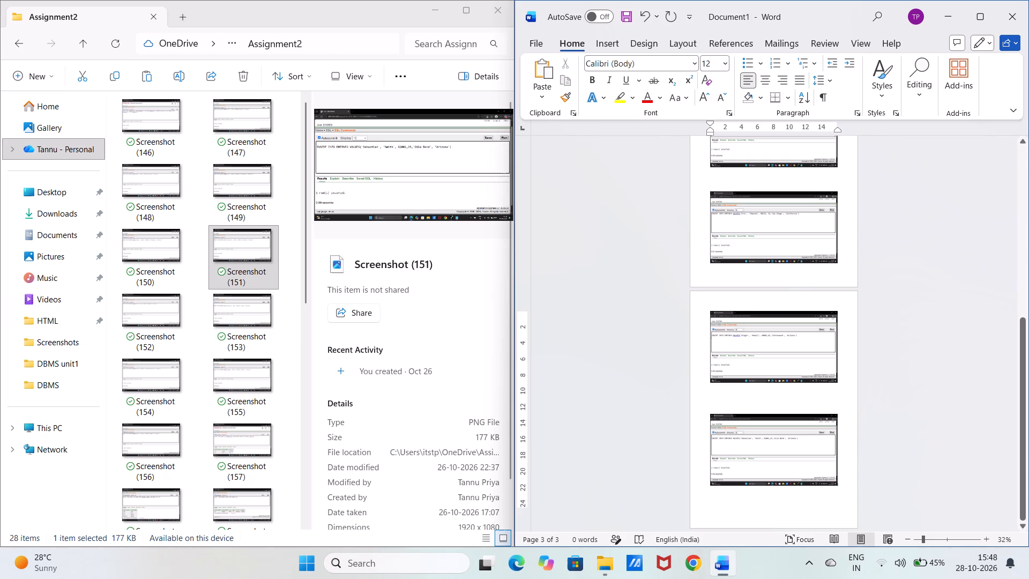
key("ctrl+Return")
scroll(841, 384, "down", 8)
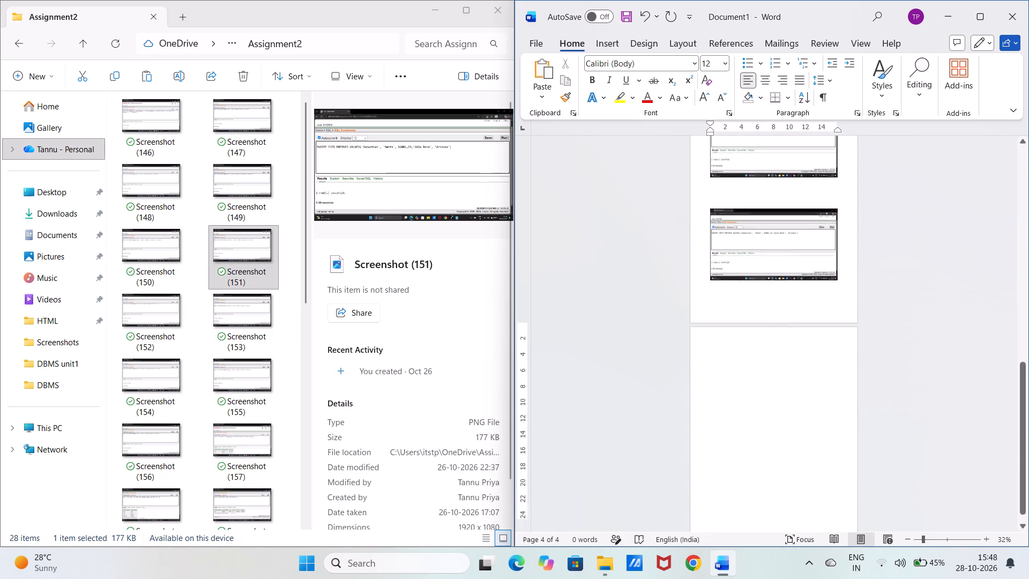
scroll(841, 384, "down", 6)
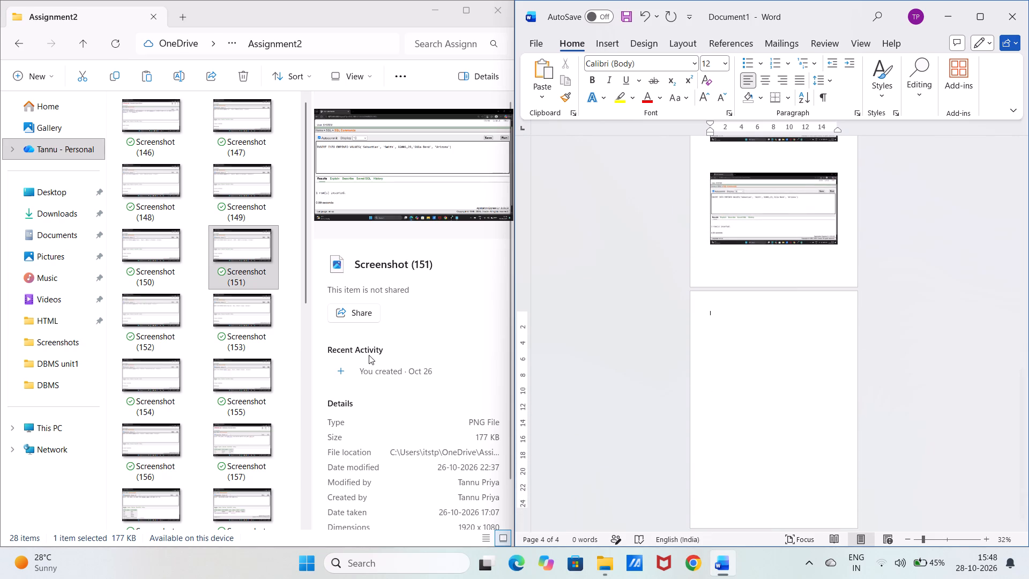
Copy Screenshot (152) from the Assignment2 folder and paste it at the start of page 4 in the Word document.
left_click(161, 321)
key("ctrl+c")
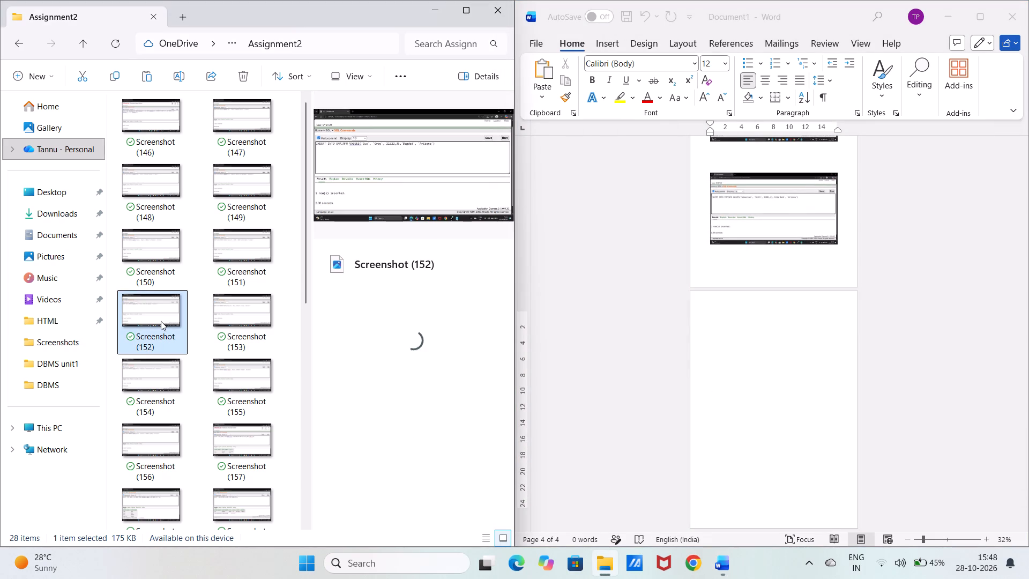
left_click(723, 315)
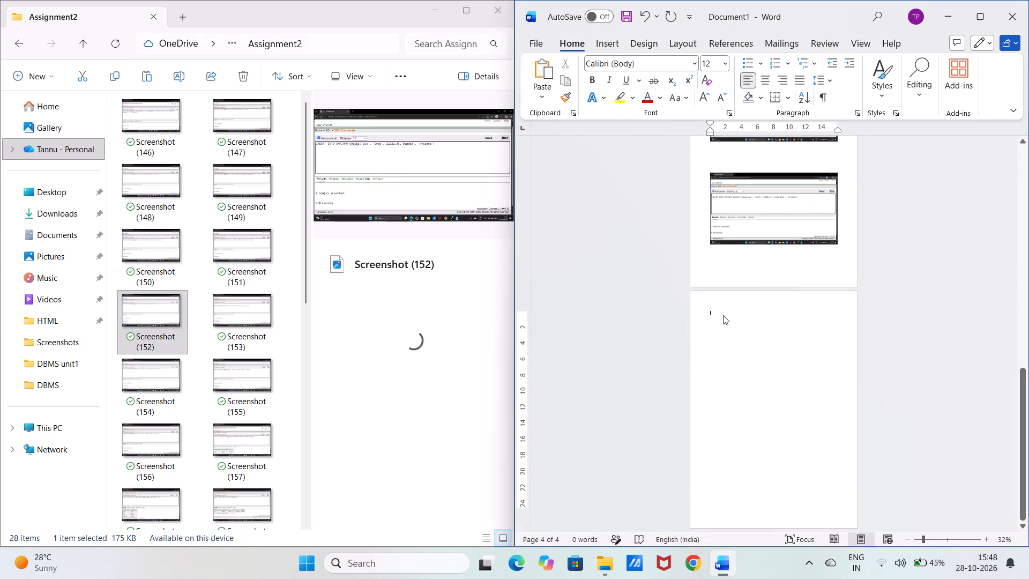
key("ctrl+v")
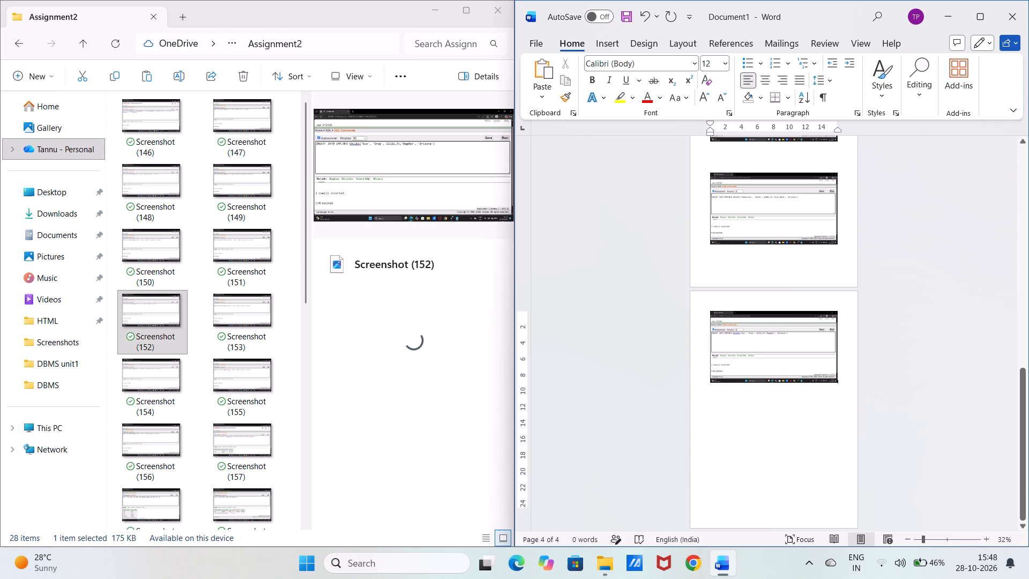
Add six line breaks after the Screenshot (152) image and paste a copy of Screenshot (153) from the folder below them.
key("Return")
key("Return")
key("Return")
key("Return")
key("Return")
key("Return")
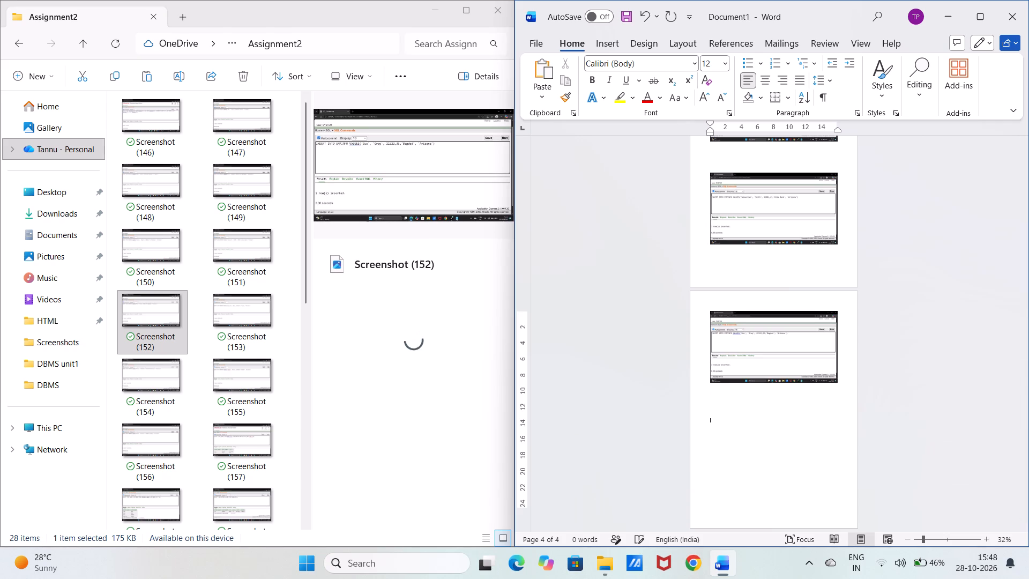
left_click(240, 305)
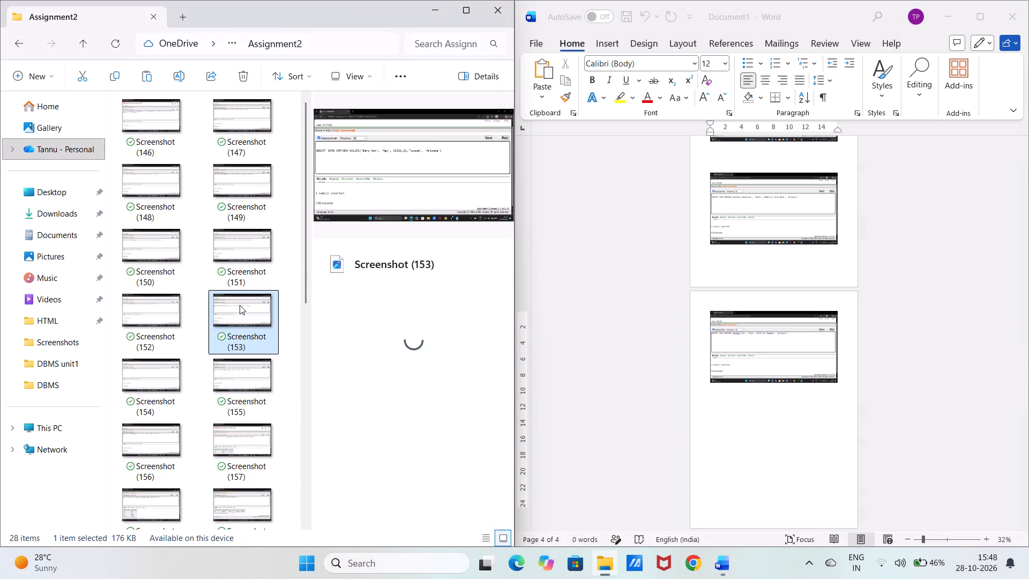
key("ctrl+c")
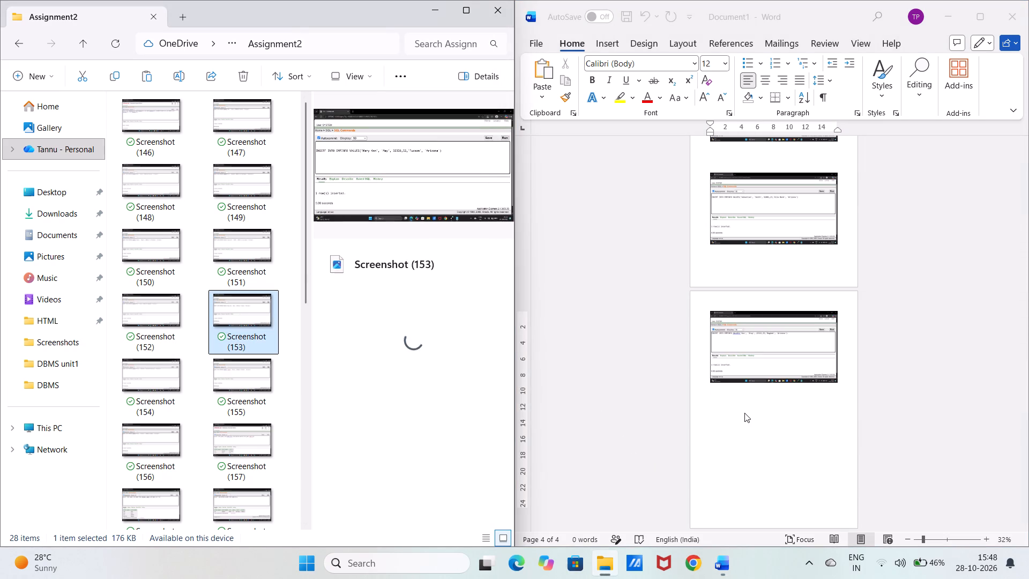
left_click(744, 413)
key("ctrl+v")
Insert a page break after the Screenshot (153) image to start page 5.
scroll(744, 413, "down", 3)
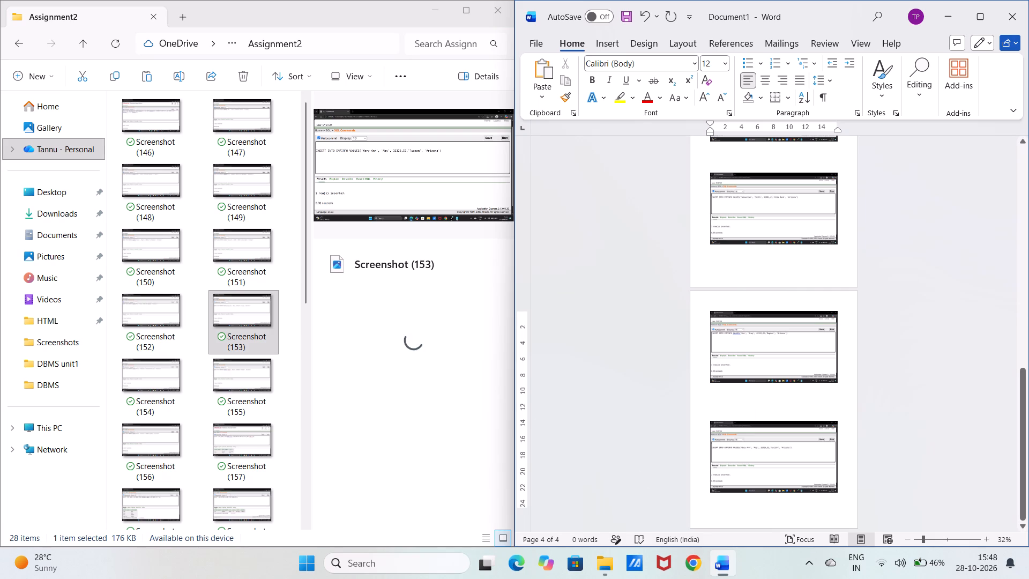
scroll(744, 413, "down", 2)
key("ctrl+Return")
scroll(744, 413, "down", 3)
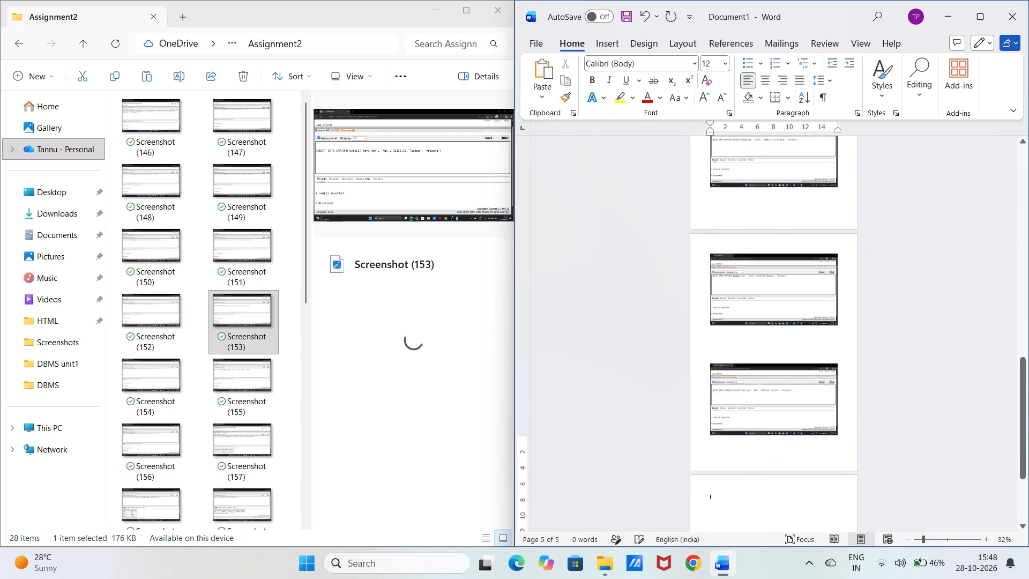
scroll(744, 413, "down", 7)
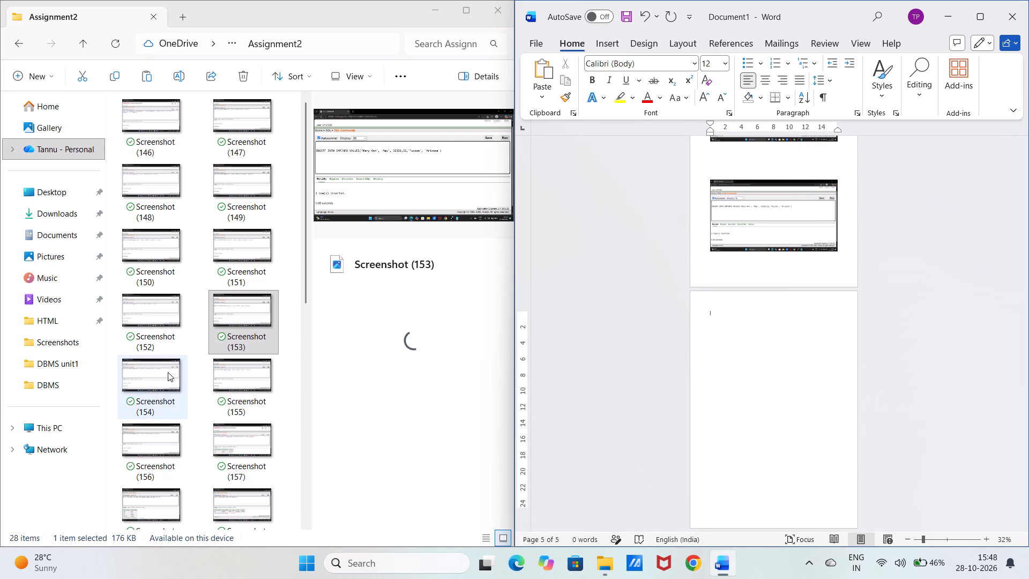
Copy Screenshot (154) from the folder and paste it at the start of page 5 in the Word document.
left_click(168, 372)
key("ctrl+c")
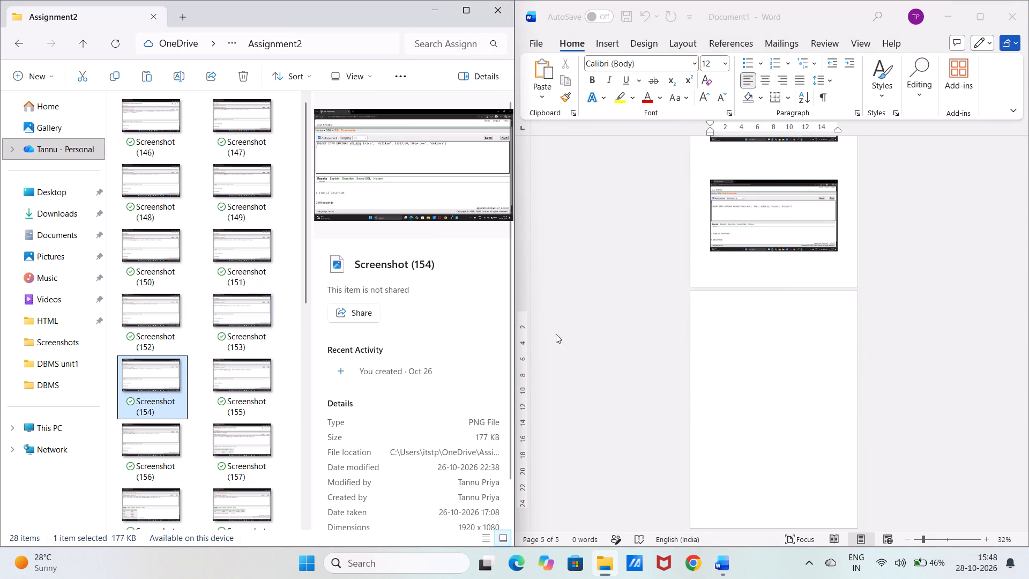
left_click(752, 322)
key("ctrl+v")
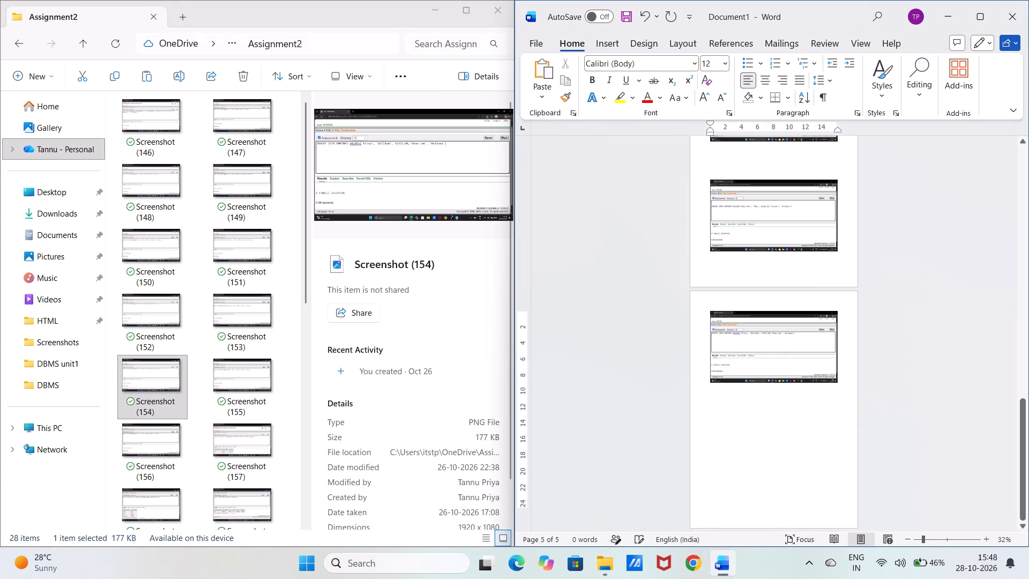
Copy Screenshot (155) from the folder and paste it on page 5, six line breaks below the Screenshot (154) image.
left_click(258, 369)
key("ctrl+c")
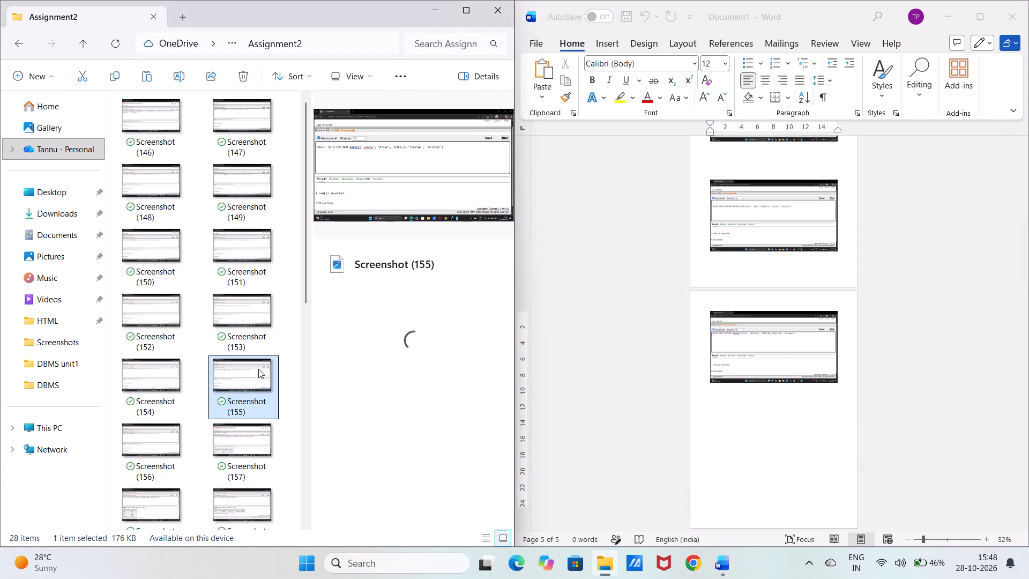
left_click(843, 368)
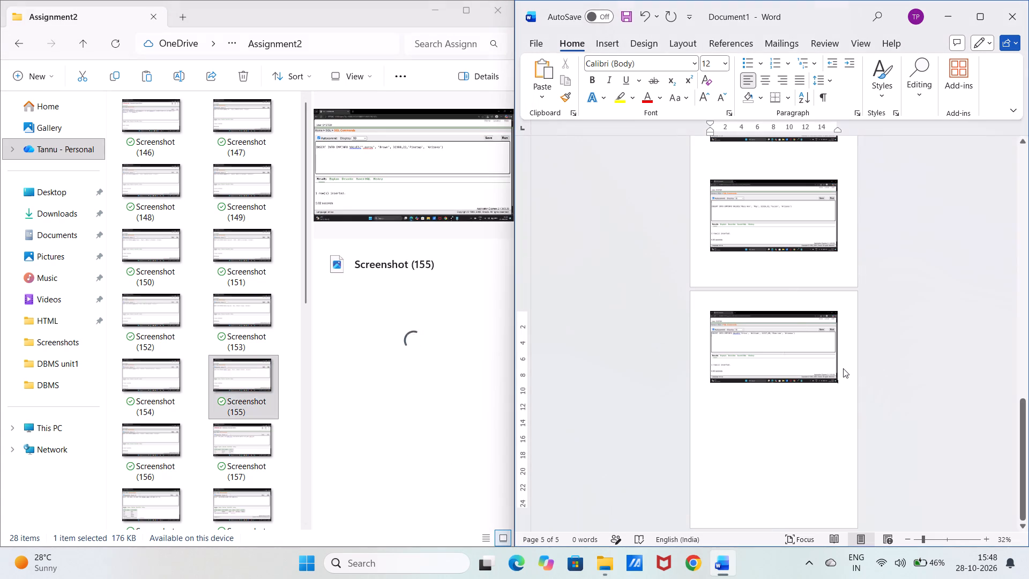
key("Return")
key("Return")
key("Return")
key("Return")
key("Return")
key("Return")
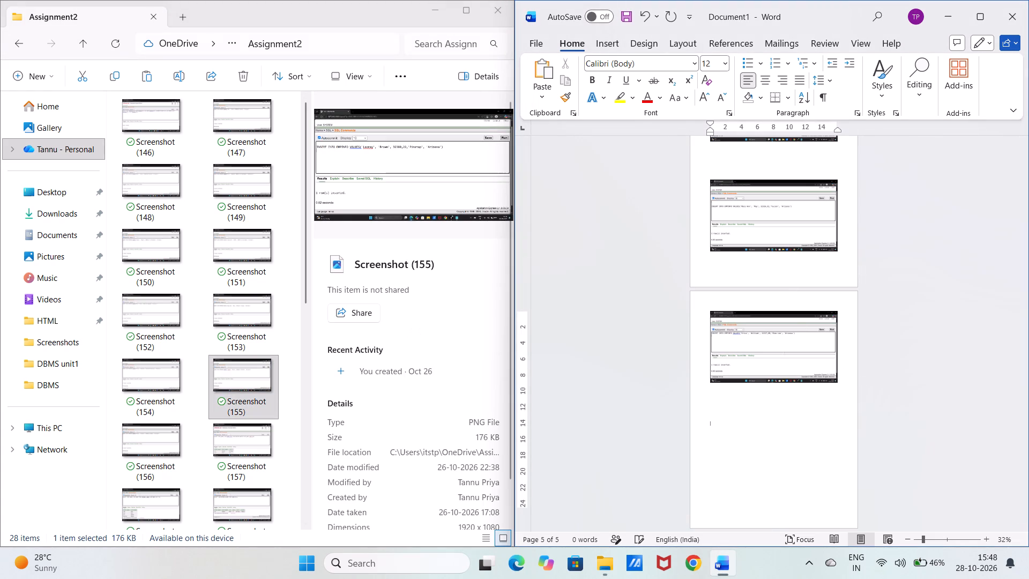
key("ctrl+v")
Insert a page break after the Screenshot (155) image to start page 6.
scroll(843, 368, "down", 6)
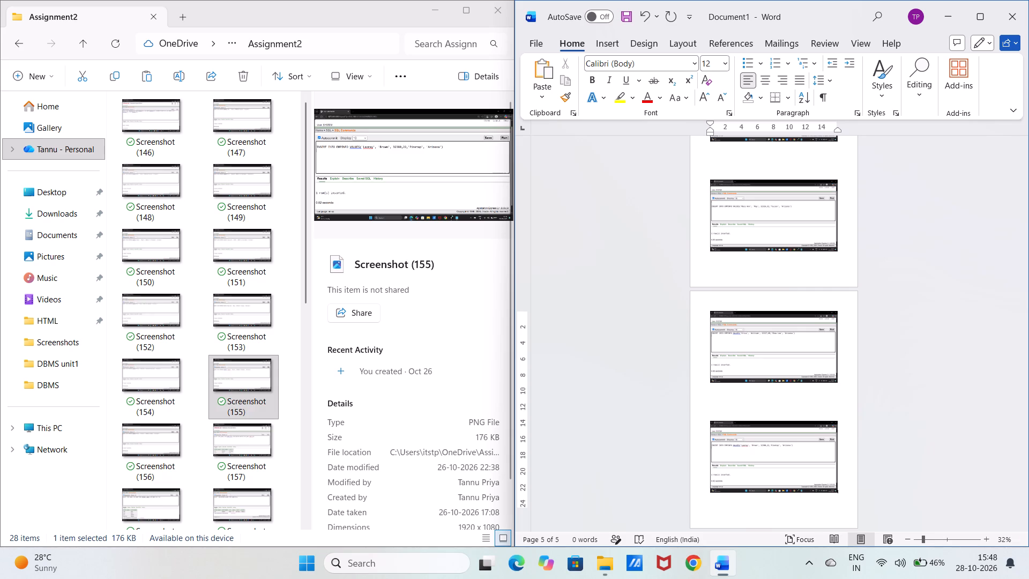
key("ctrl+Return")
scroll(843, 368, "down", 7)
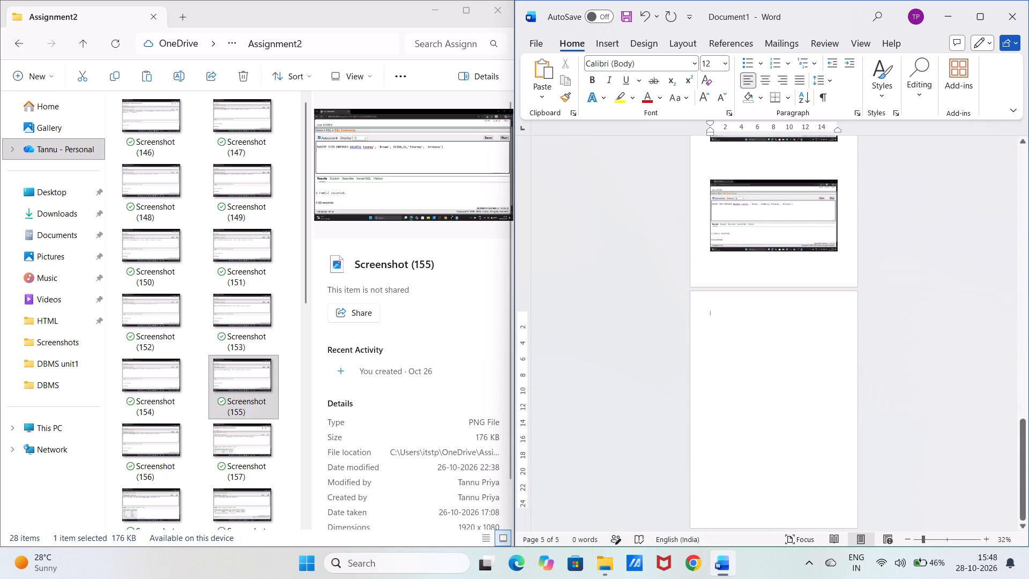
scroll(843, 368, "down", 1)
Copy Screenshot (156) from the folder and paste it at the start of page 6 in the Word document.
left_click(148, 454)
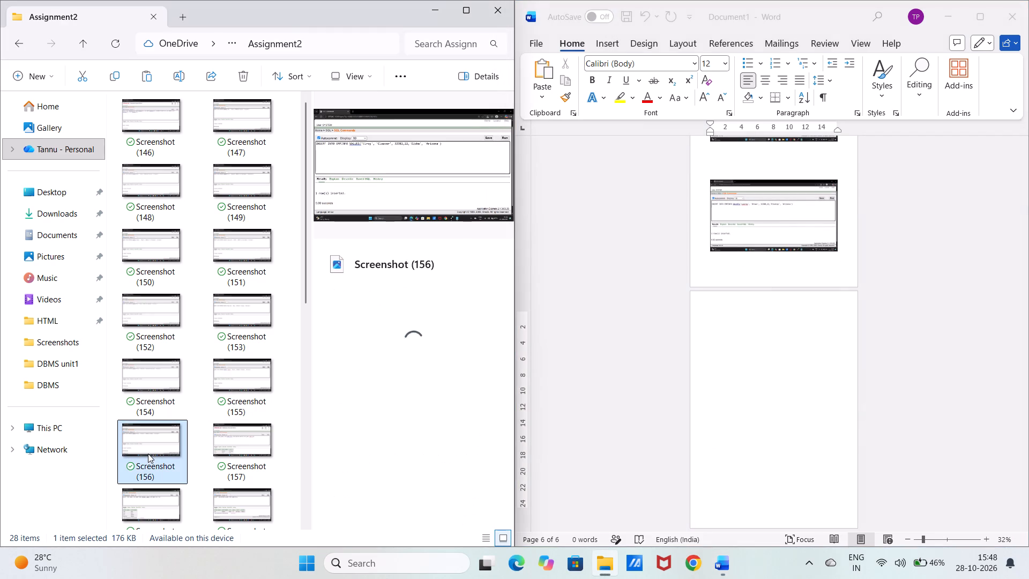
key("ctrl+c")
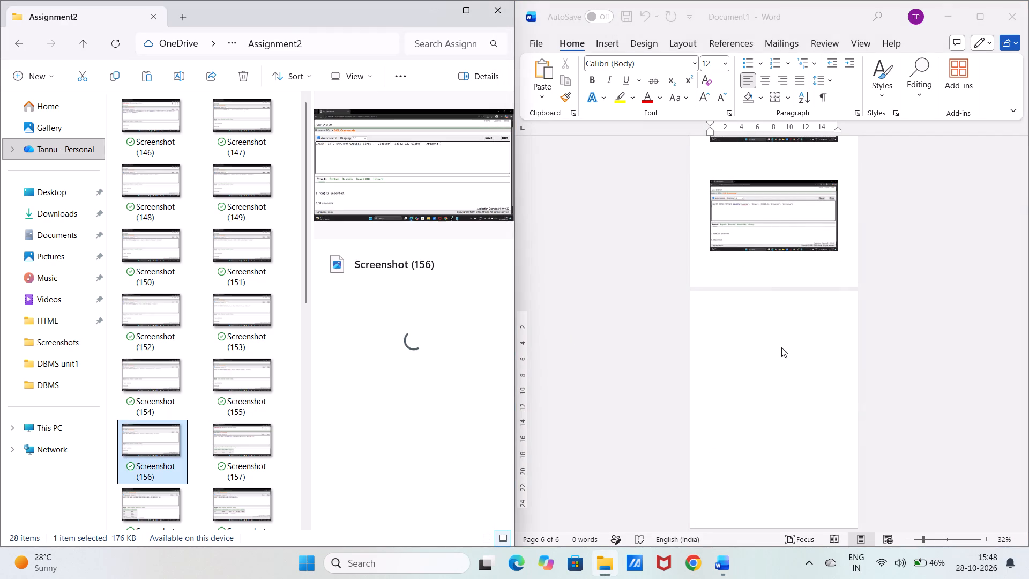
left_click(781, 347)
key("ctrl+v")
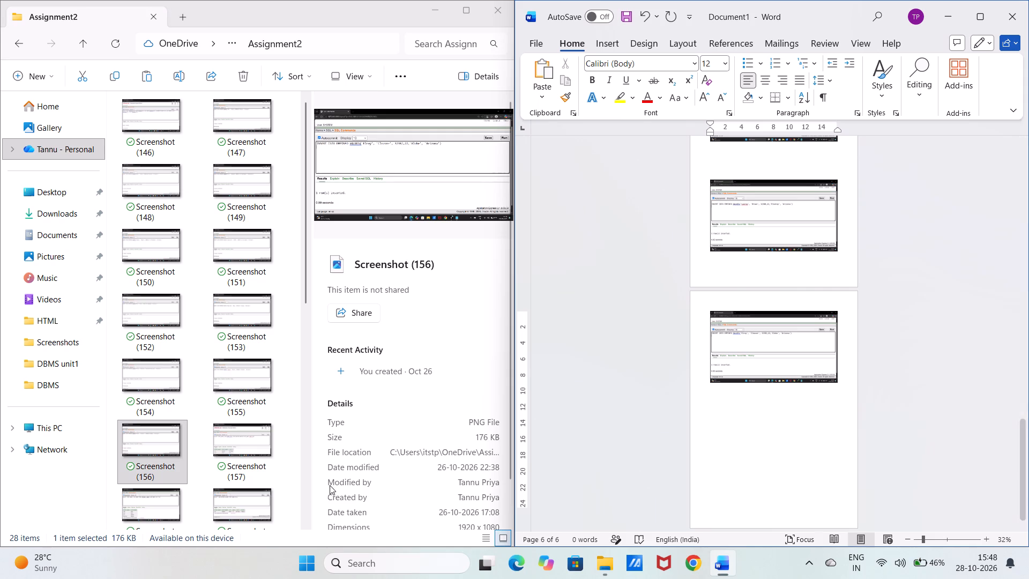
Copy Screenshot (157) from the folder and paste it on page 6, five line breaks below the Screenshot (156) image.
left_click(270, 455)
key("ctrl+c")
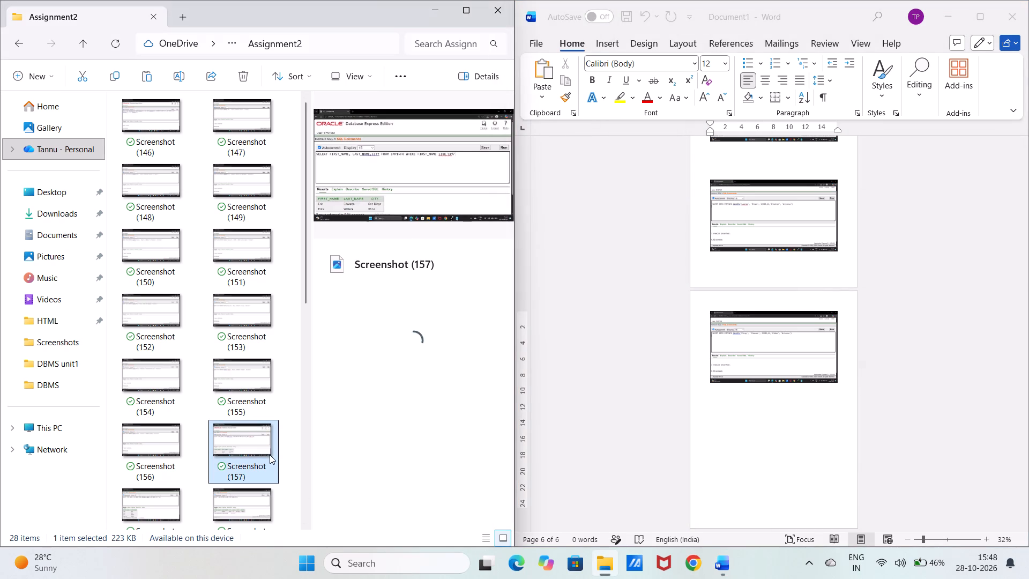
left_click(749, 459)
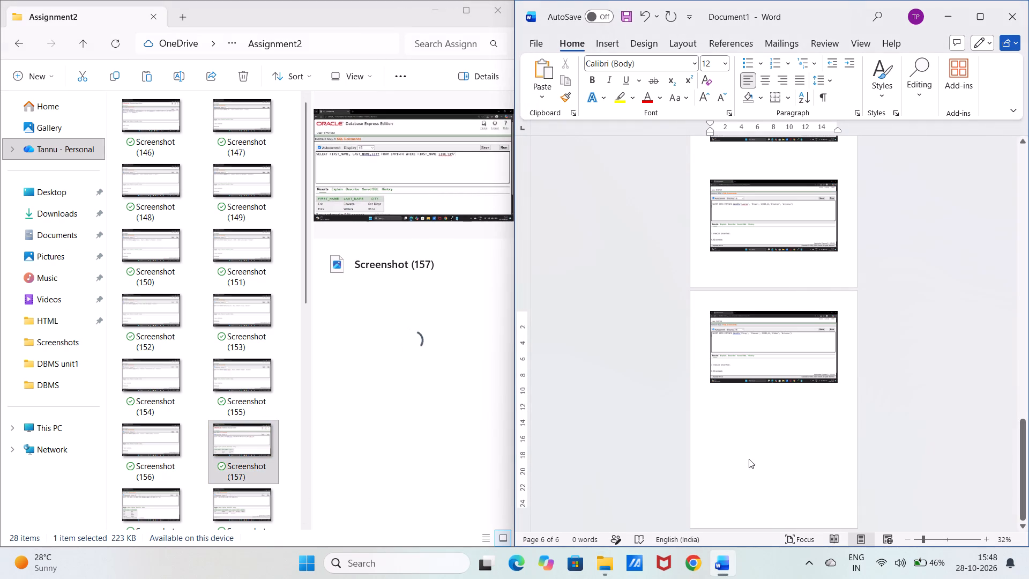
left_click(781, 434)
key("Return")
key("Return")
key("Return")
key("Return")
key("Return")
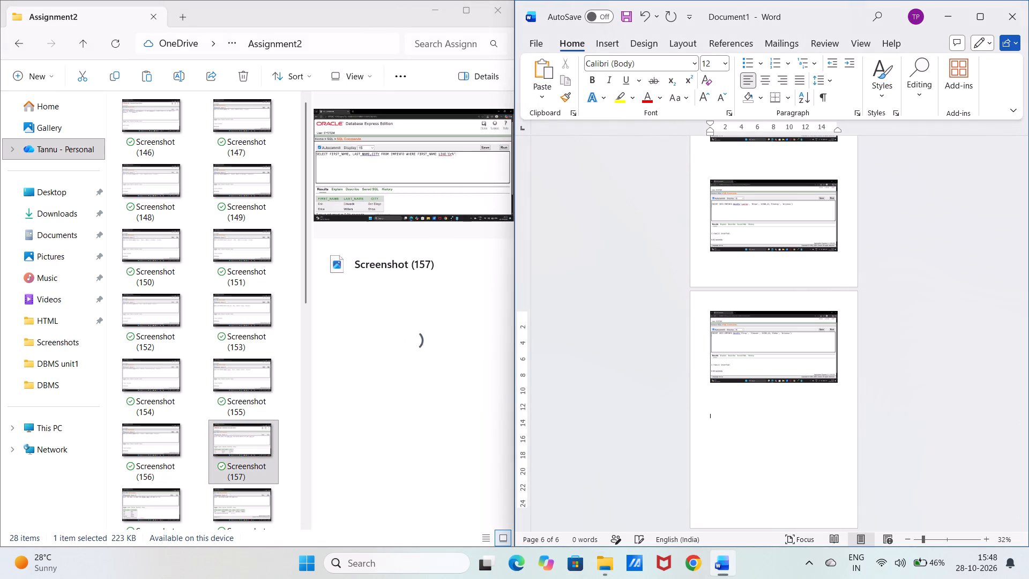
key("Return")
key("BackSpace")
key("ctrl+v")
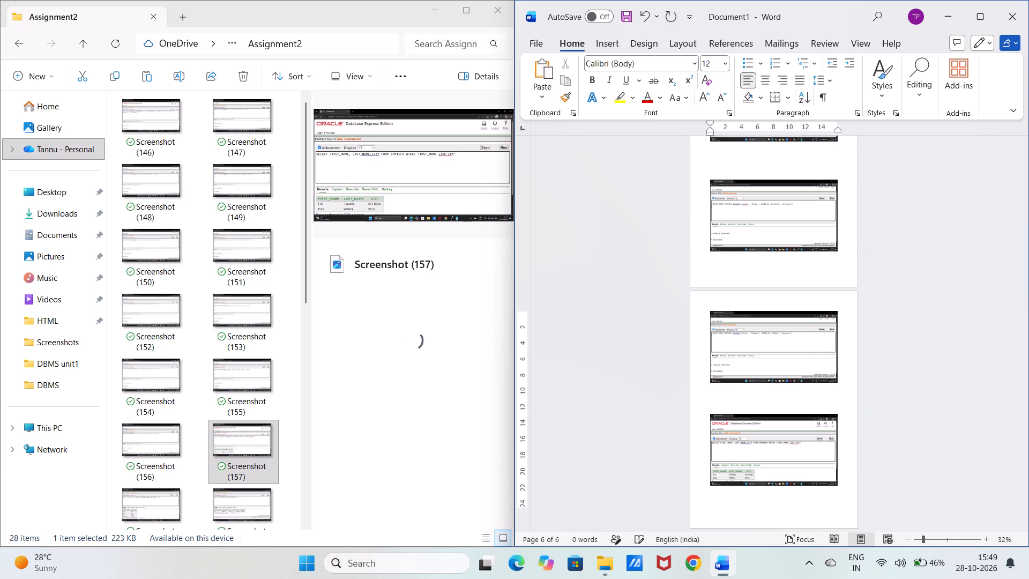
Insert a page break after the Screenshot (157) image to start page 7.
scroll(781, 434, "down", 5)
key("ctrl+Return")
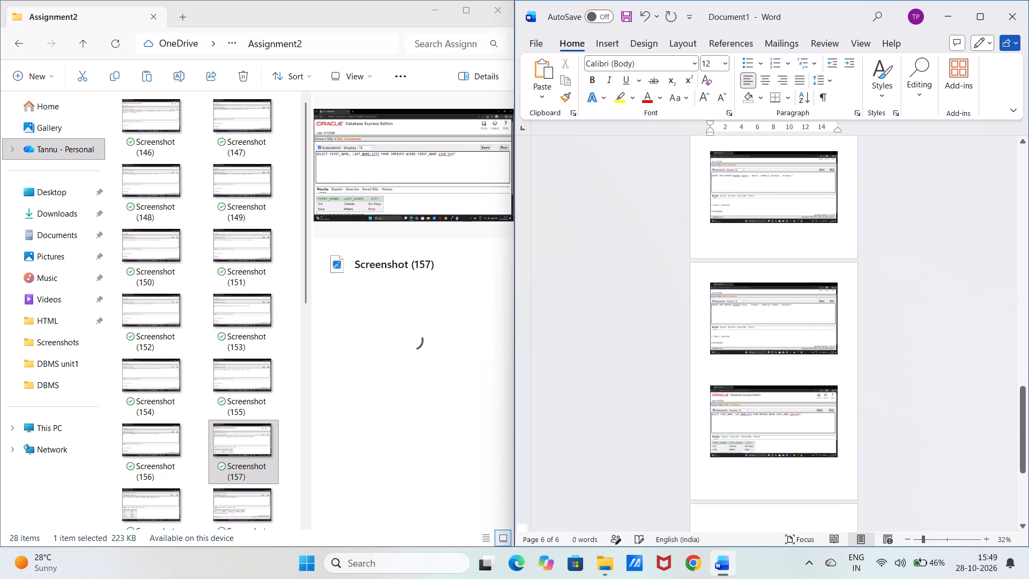
scroll(781, 434, "down", 10)
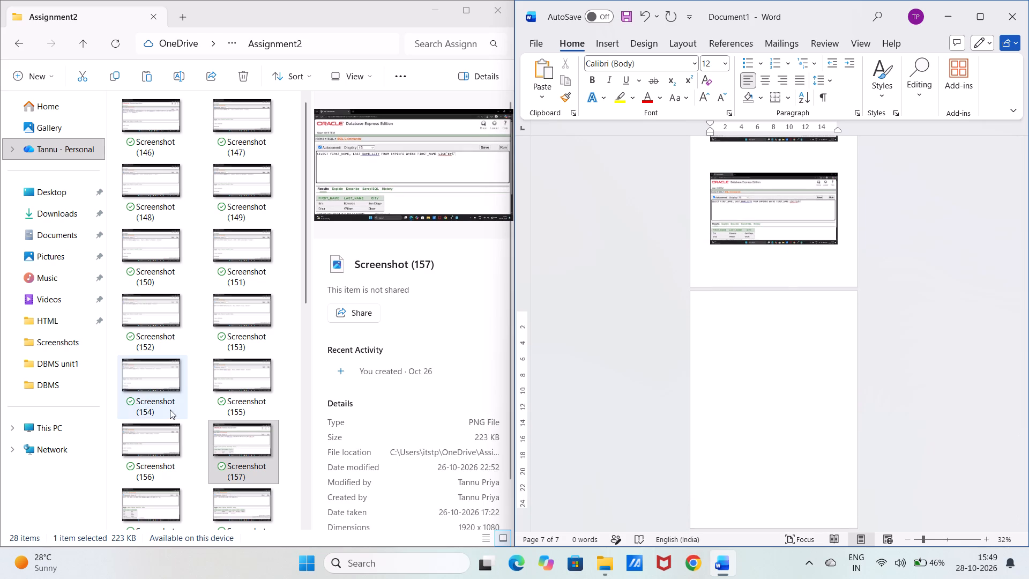
Copy Screenshot (158) from the folder and paste it at the start of page 7 in the Word document.
scroll(170, 410, "down", 5)
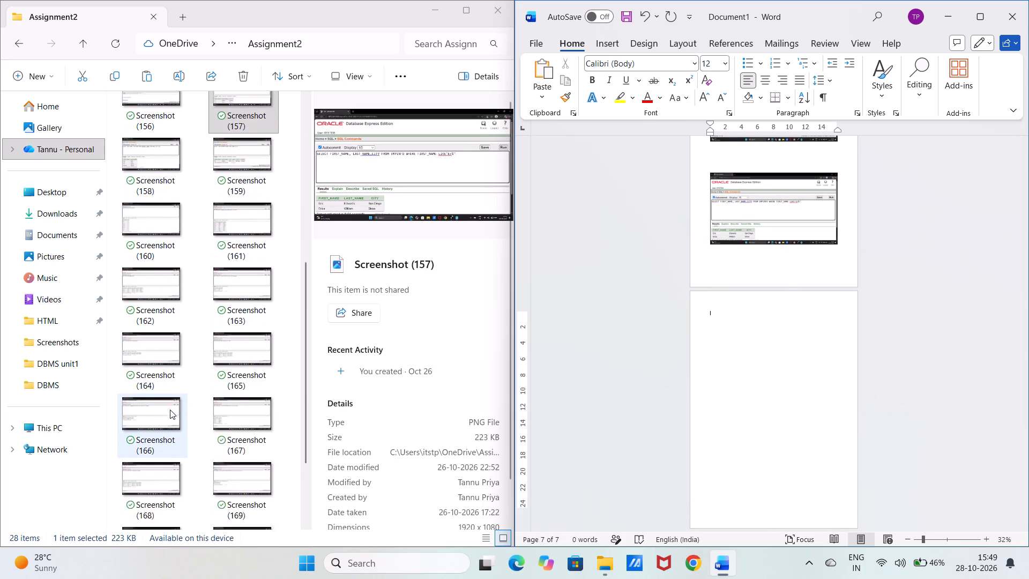
scroll(170, 410, "down", 1)
left_click(158, 136)
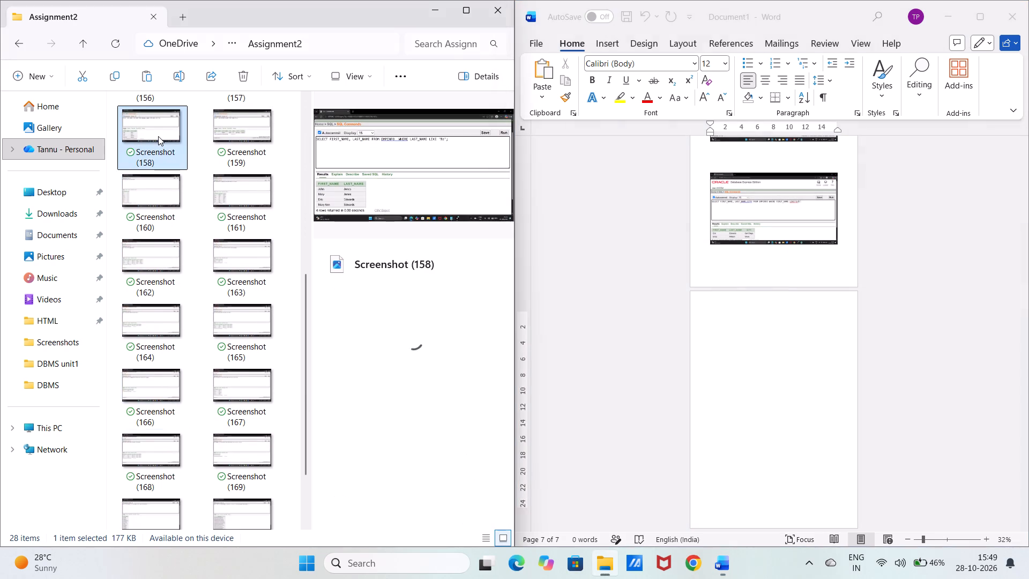
key("ctrl+c")
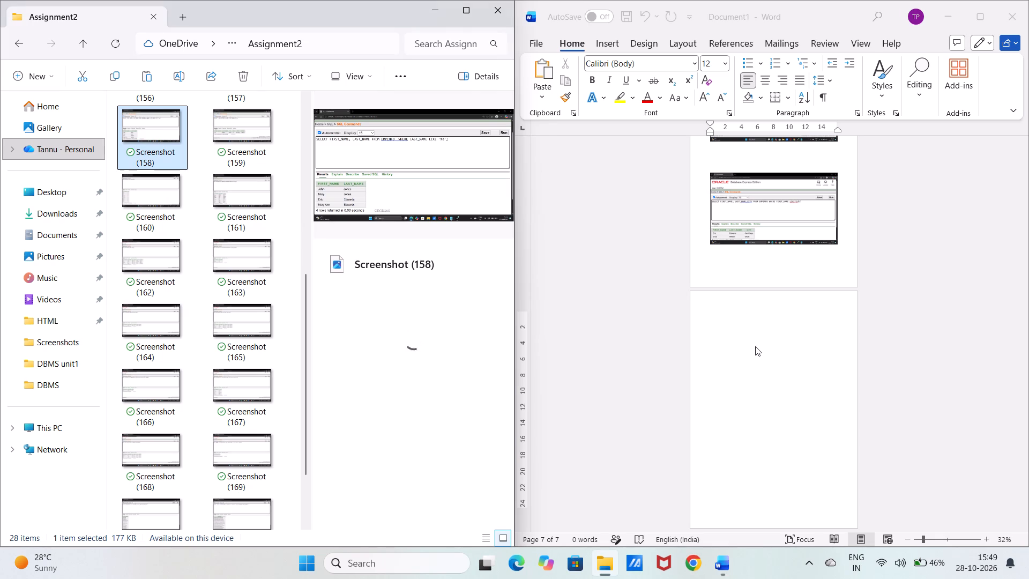
left_click(755, 346)
key("ctrl+v")
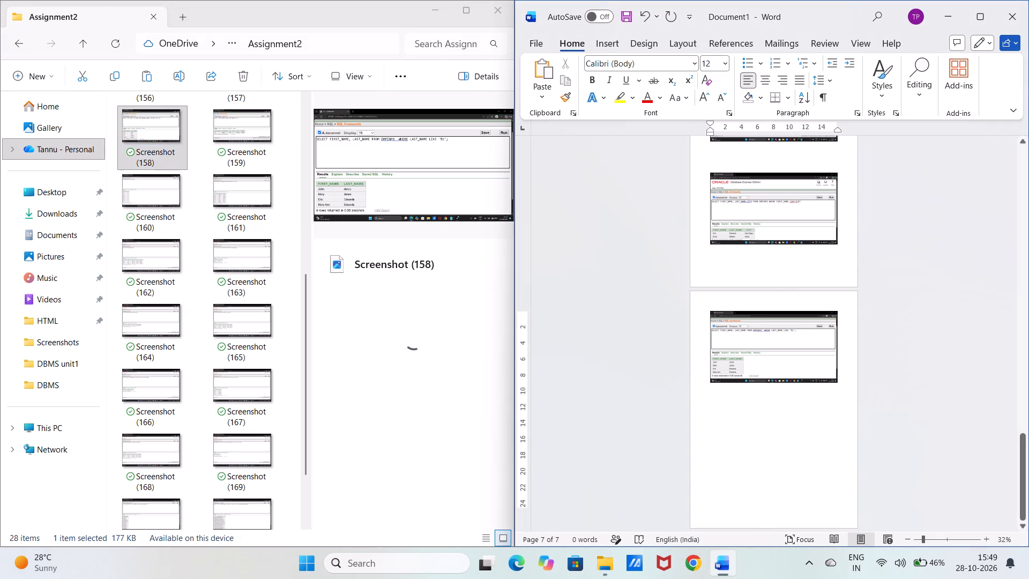
Copy Screenshot (159) from the folder and paste it on page 7, six line breaks below the Screenshot (158) image.
key("Return")
key("Return")
key("Return")
key("Return")
key("Return")
key("Return")
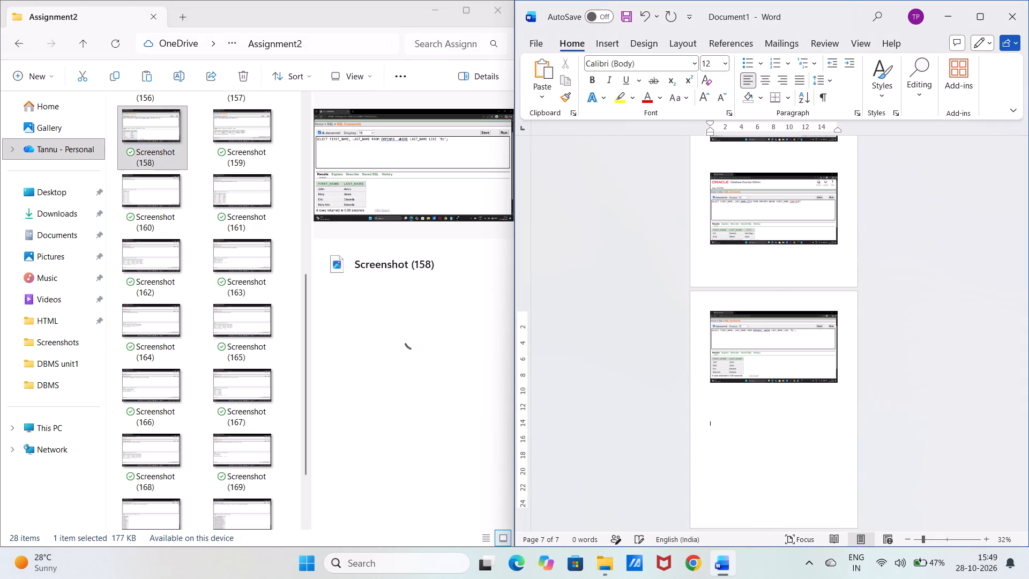
left_click(223, 153)
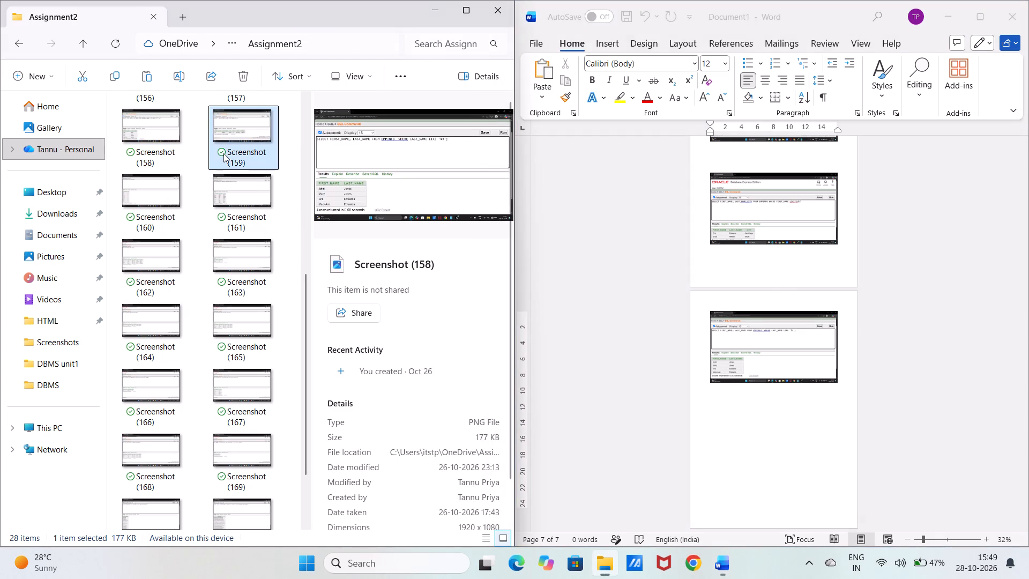
key("ctrl+c")
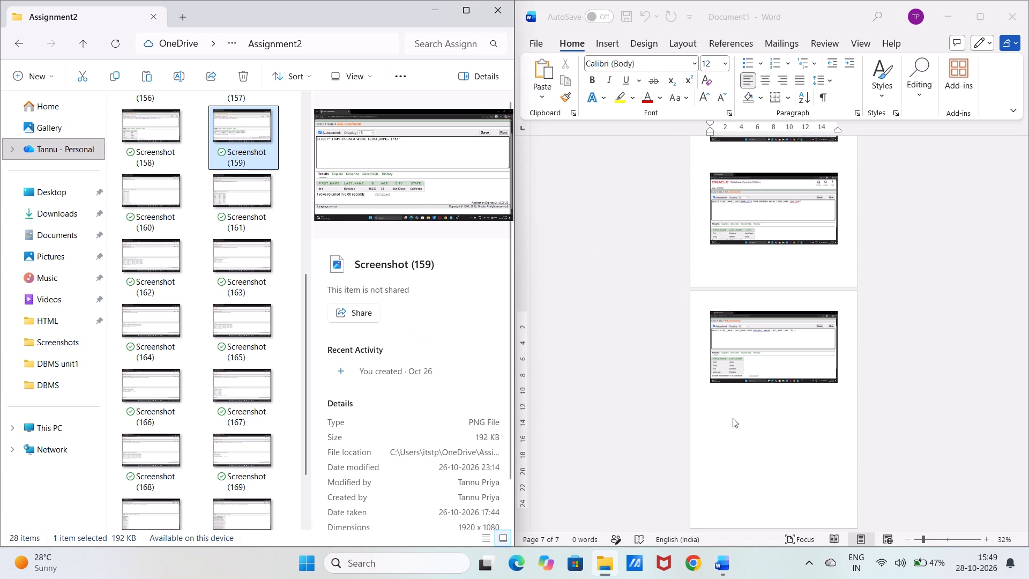
left_click(735, 428)
key("ctrl+v")
Insert a page break after the Screenshot (159) image and paste a copy of Screenshot (160) at the start of page 8.
scroll(735, 428, "down", 7)
key("ctrl+Return")
scroll(735, 428, "down", 3)
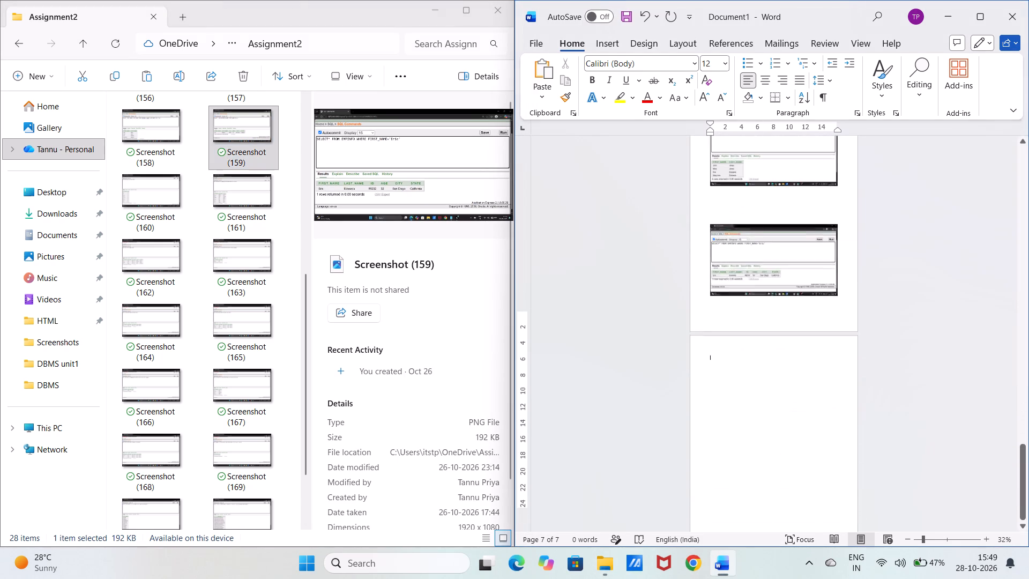
scroll(735, 428, "down", 5)
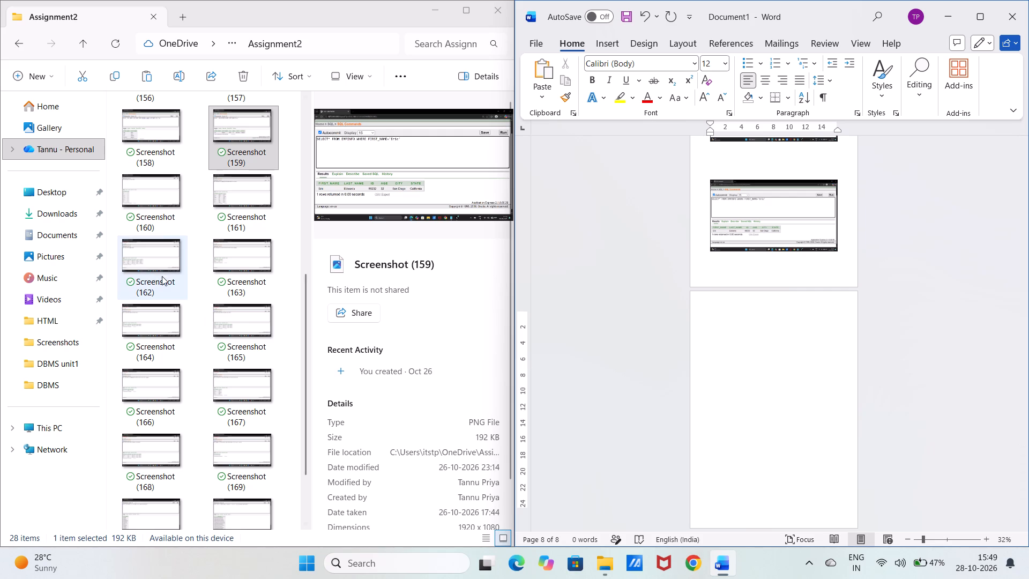
left_click(165, 205)
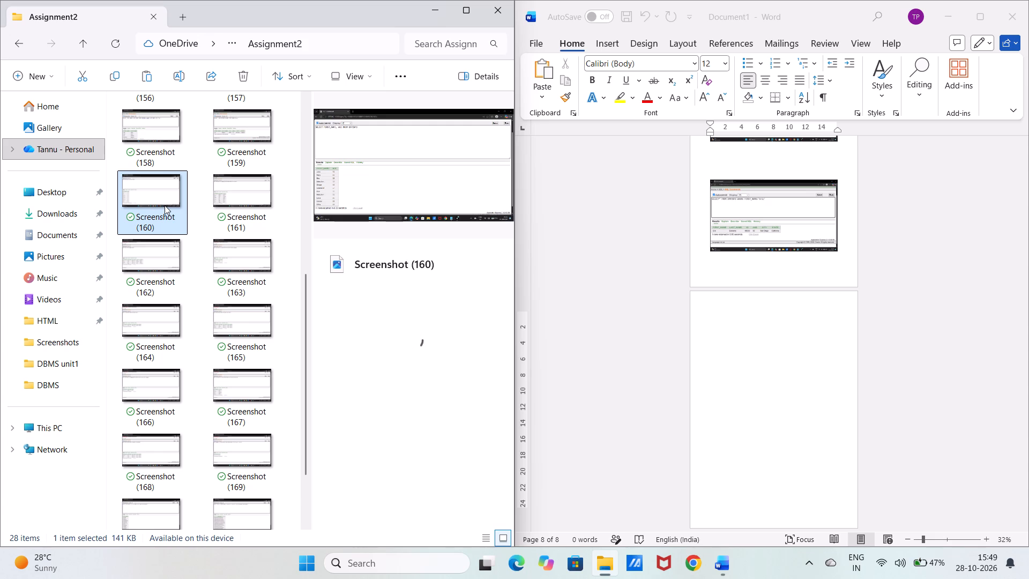
key("ctrl+c")
left_click(729, 346)
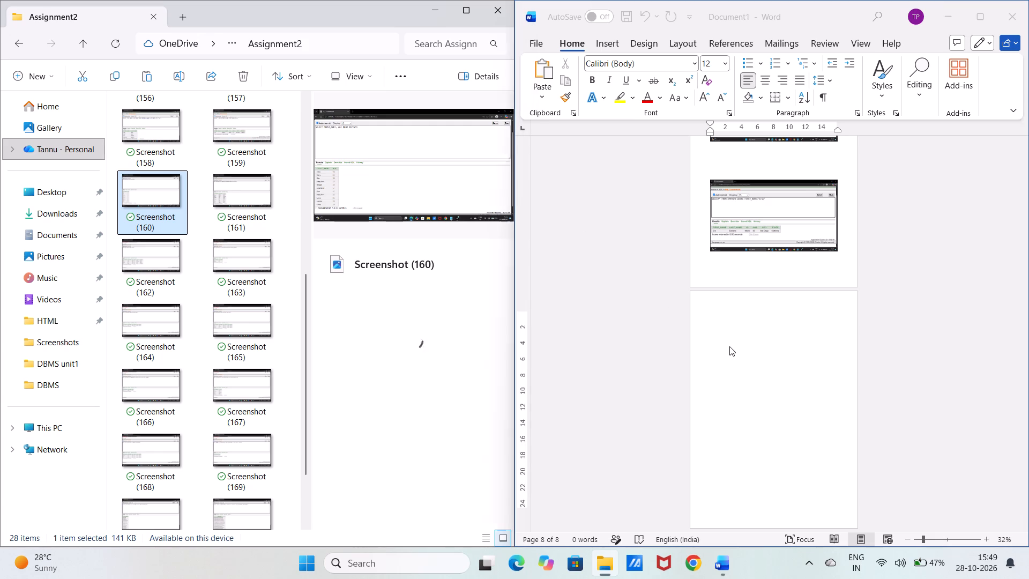
key("ctrl+v")
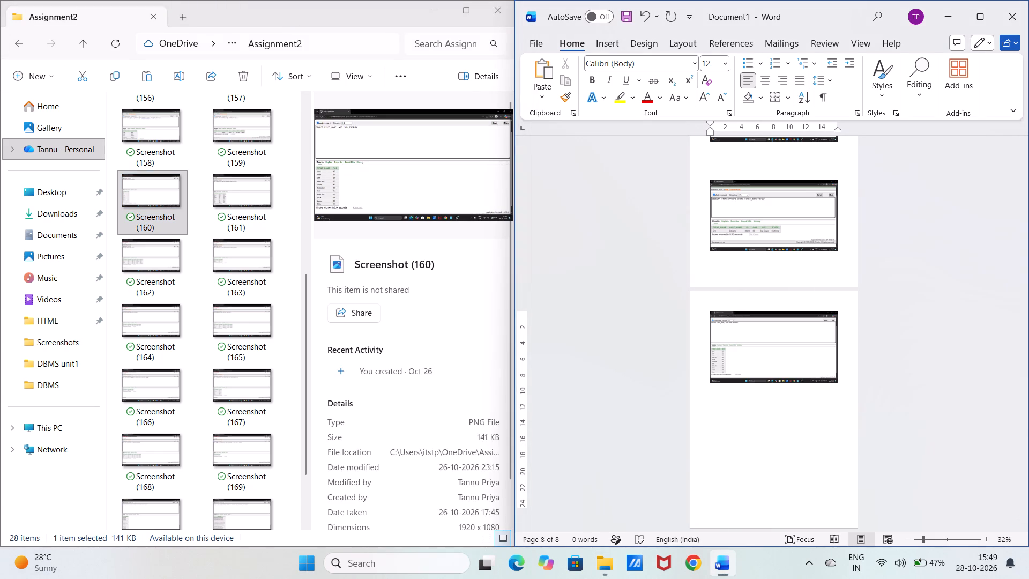
Copy Screenshot (161) from the folder and paste it on page 8, six line breaks below the Screenshot (160) image.
left_click(234, 203)
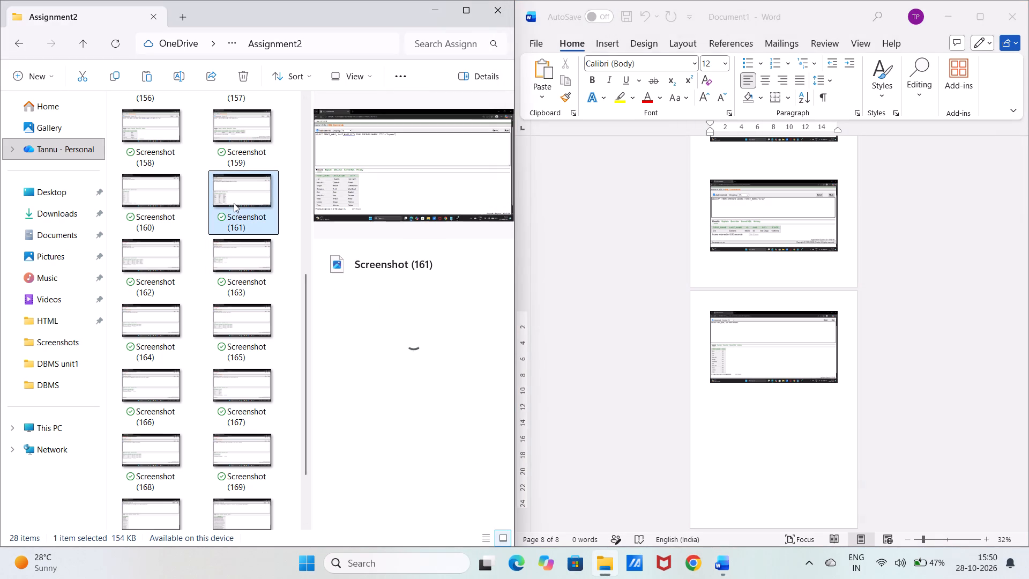
key("ctrl+c")
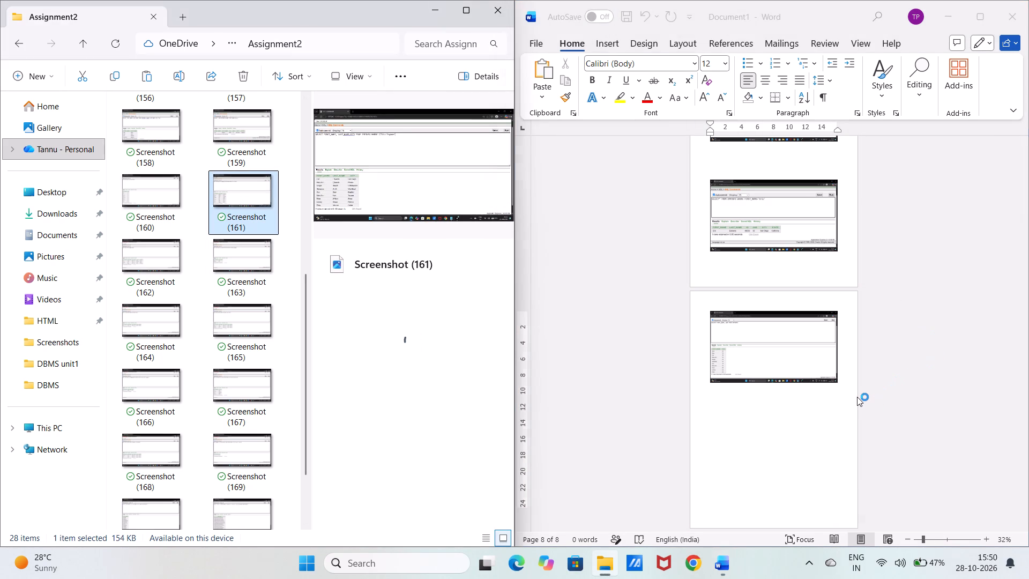
left_click(857, 392)
key("Return")
key("Return")
key("Return")
key("Return")
key("Return")
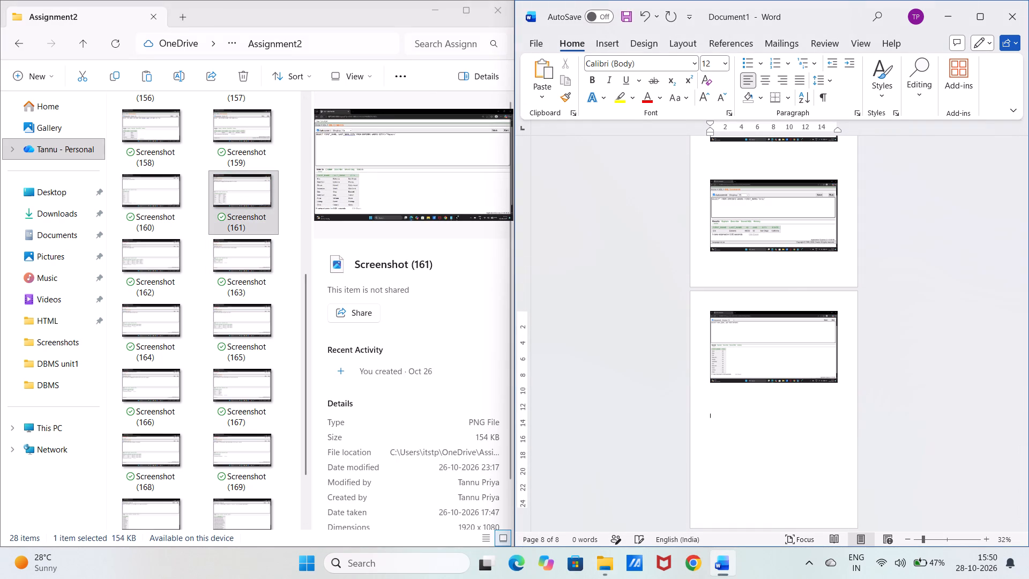
key("Return")
key("ctrl+v")
Insert a page break after the Screenshot (161) image and paste a copy of Screenshot (162) at the start of page 9.
scroll(857, 392, "down", 5)
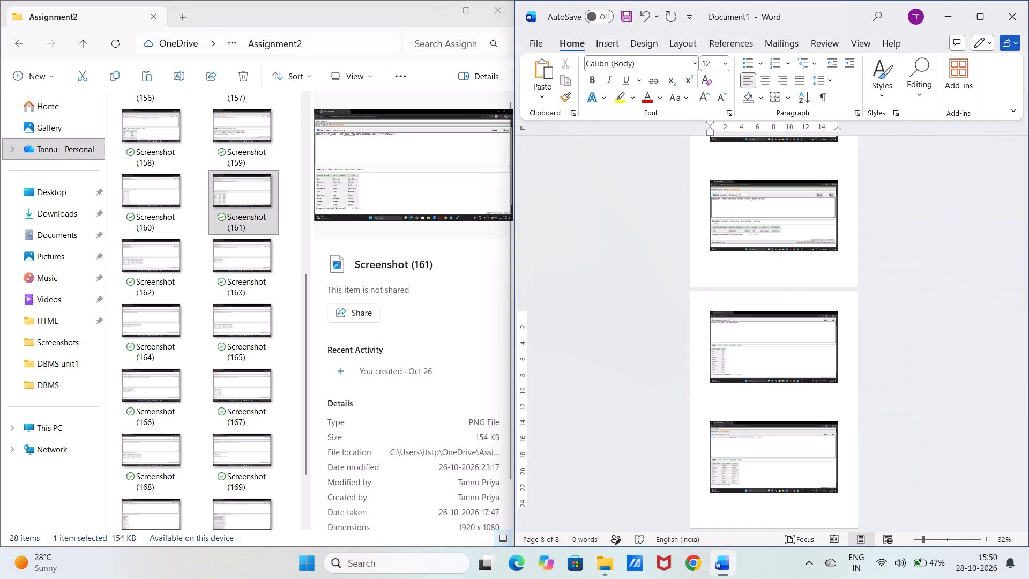
key("ctrl+Return")
scroll(857, 392, "down", 9)
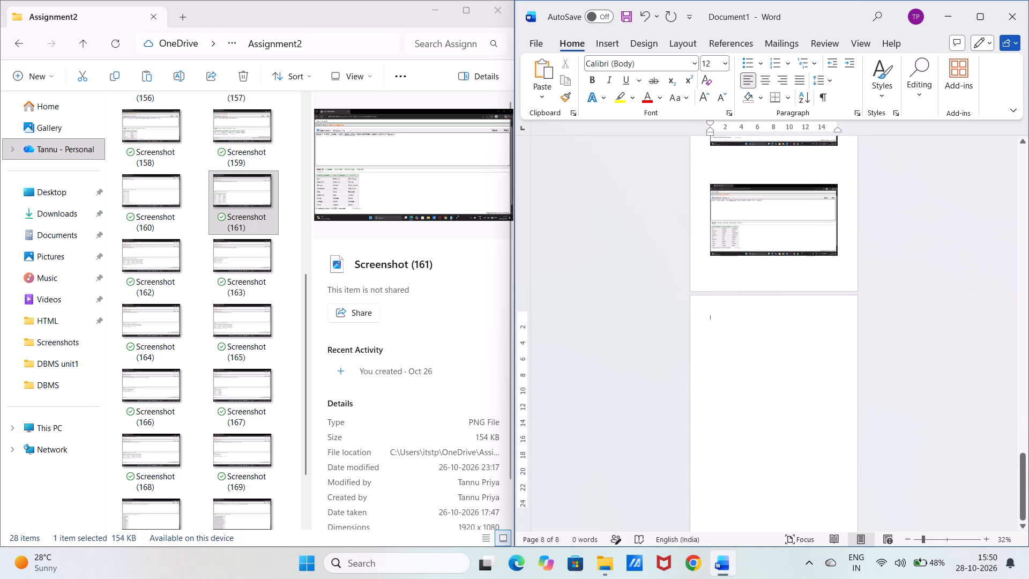
scroll(857, 392, "down", 2)
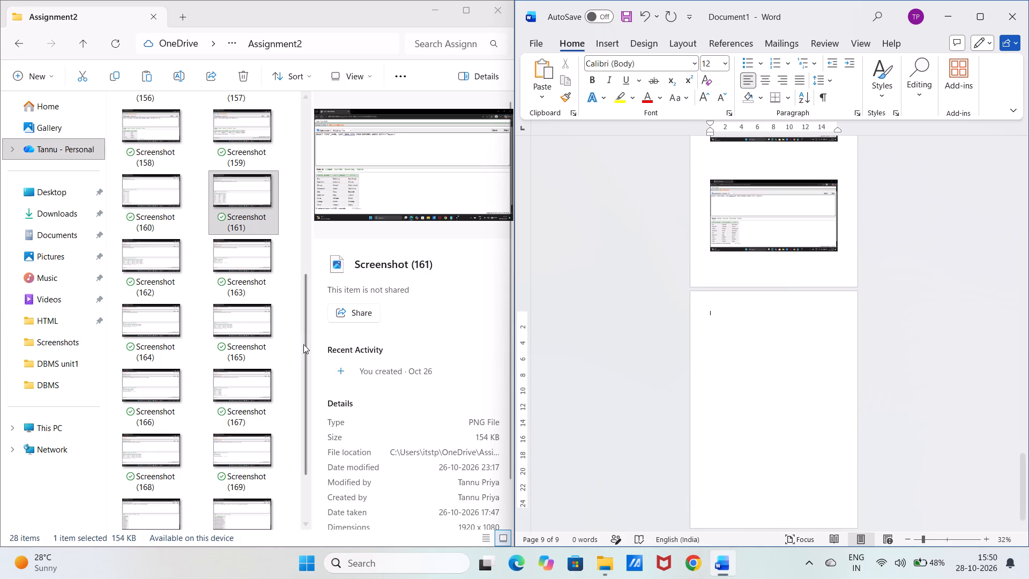
left_click(145, 273)
key("ctrl+c")
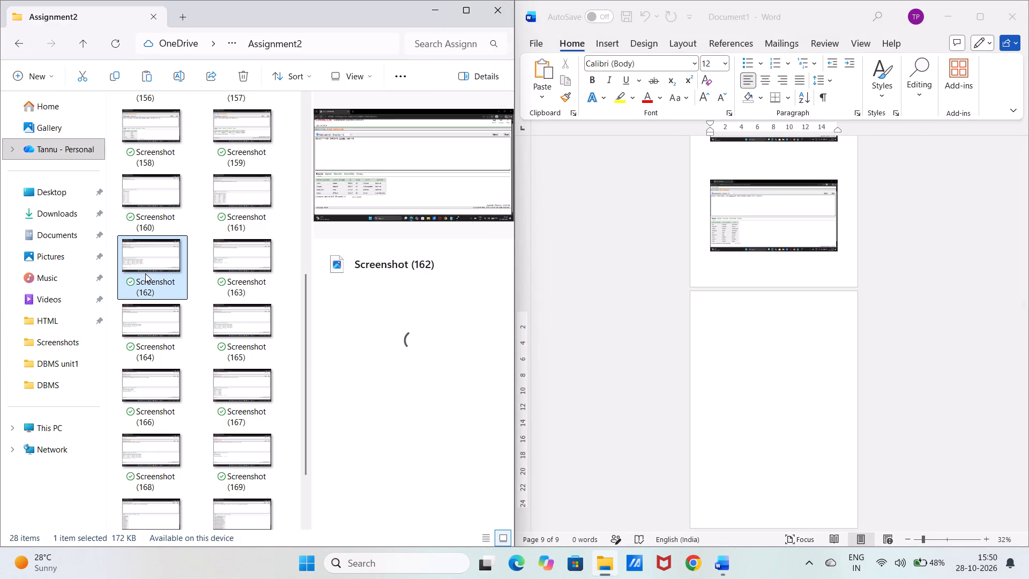
left_click(749, 331)
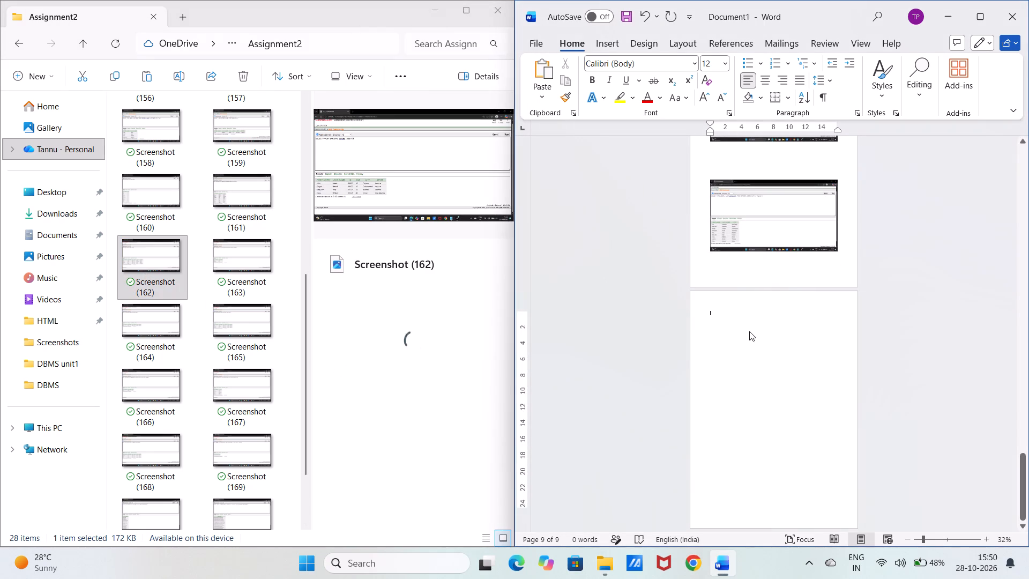
key("ctrl+v")
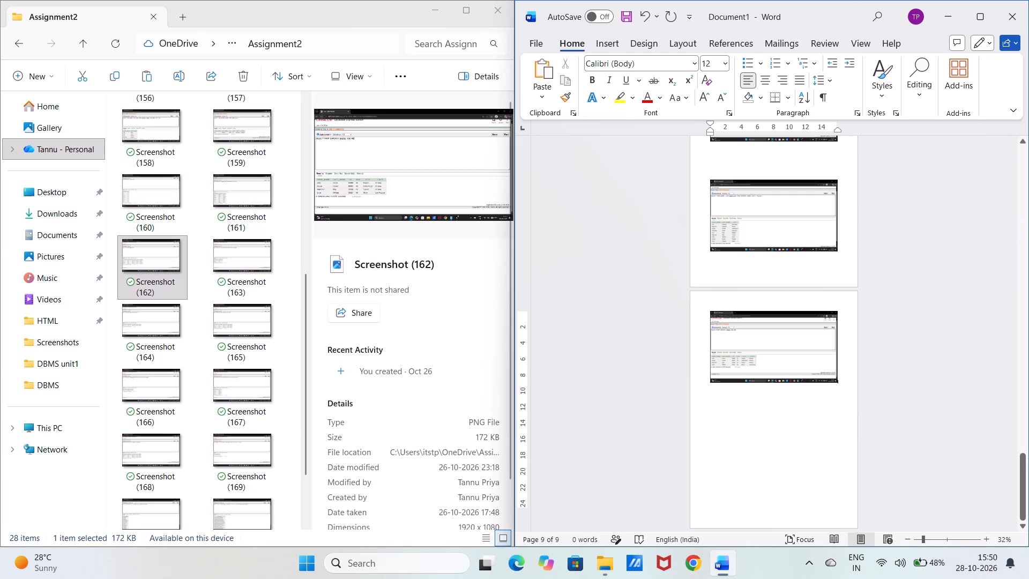
Copy Screenshot (163) from the folder and paste it on page 9, five line breaks below the Screenshot (162) image.
key("Return")
key("Return")
key("Return")
key("Return")
key("Return")
left_click(256, 256)
key("ctrl+c")
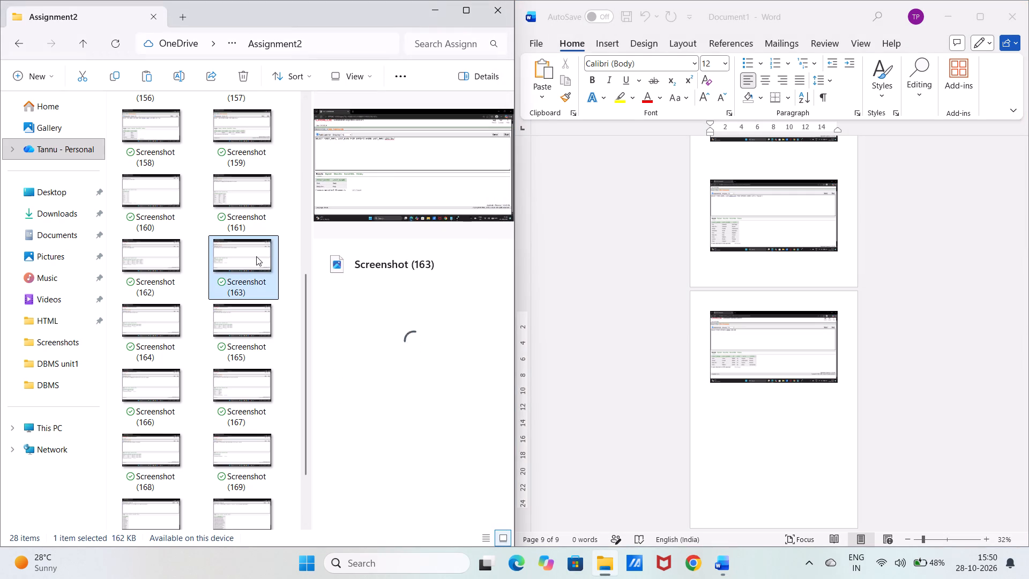
left_click(732, 437)
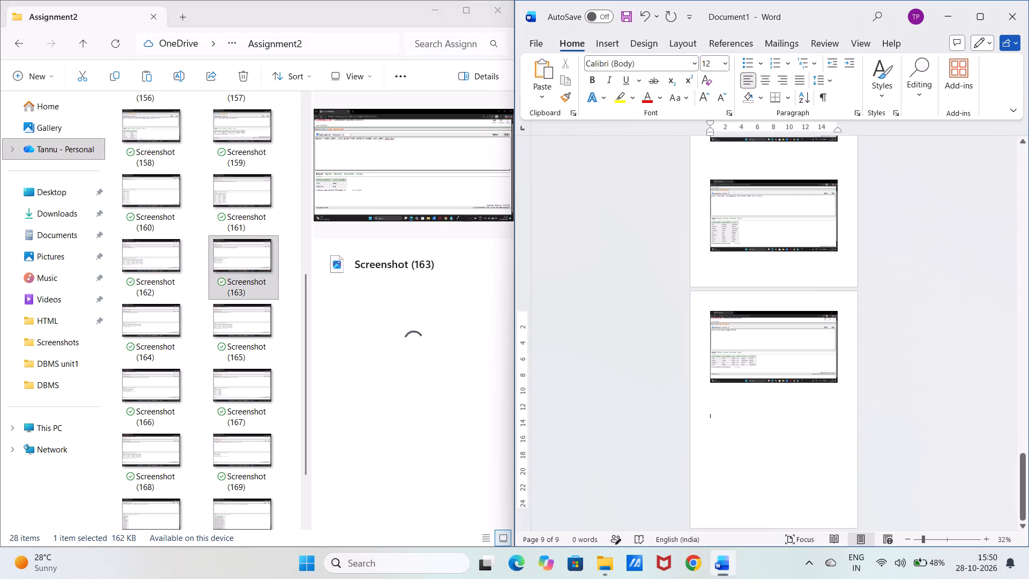
key("ctrl+v")
Insert a page break after the Screenshot (163) image and paste a copy of Screenshot (164) at the start of page 10.
scroll(732, 437, "down", 4)
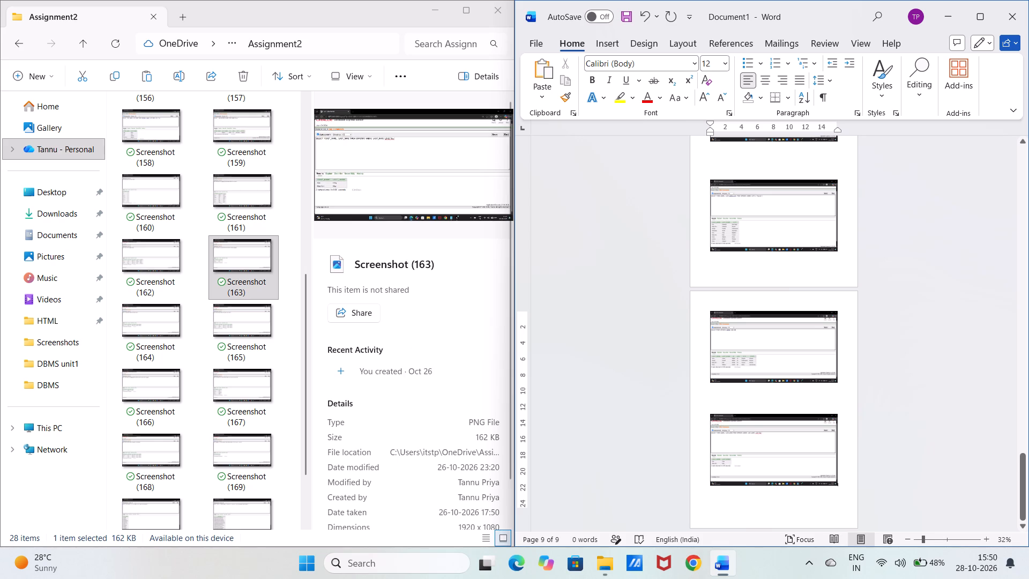
key("ctrl+Return")
scroll(732, 437, "down", 7)
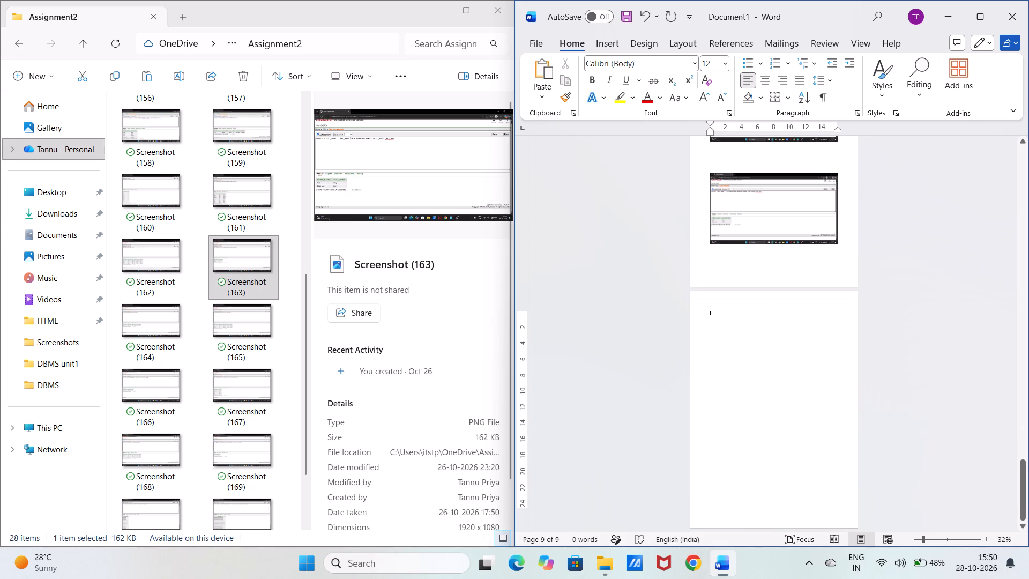
left_click(168, 330)
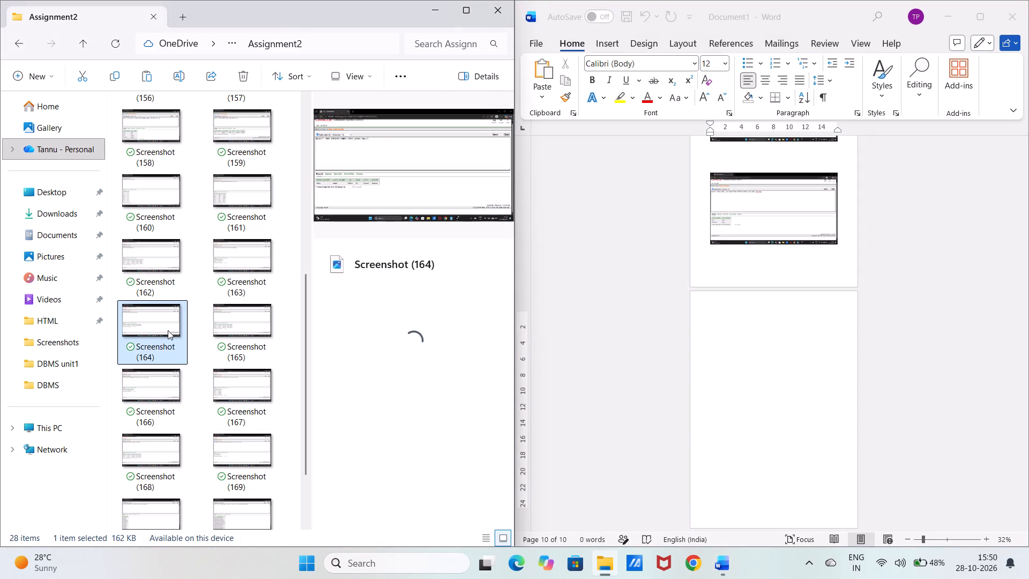
key("ctrl+c")
left_click(698, 316)
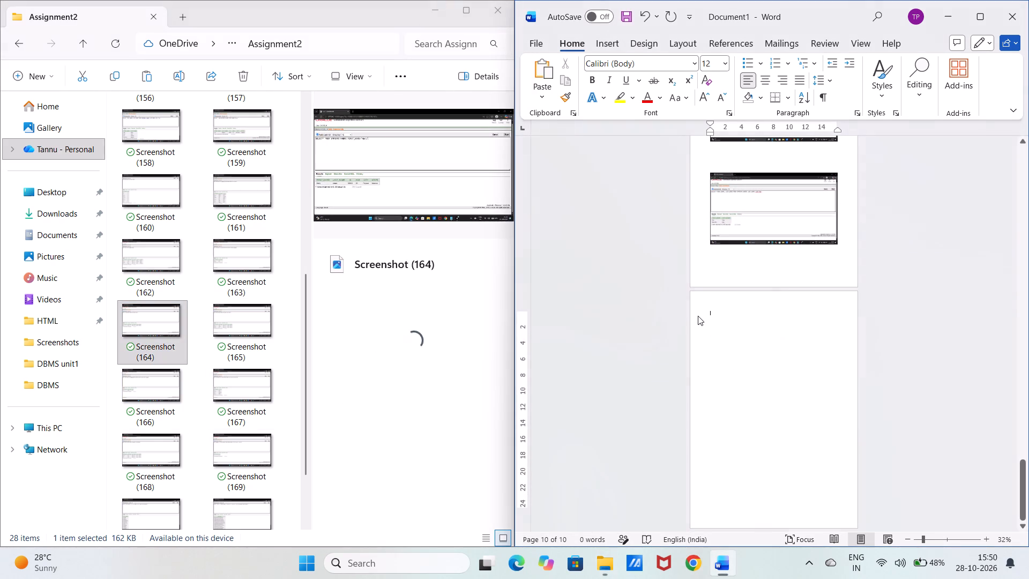
key("ctrl+v")
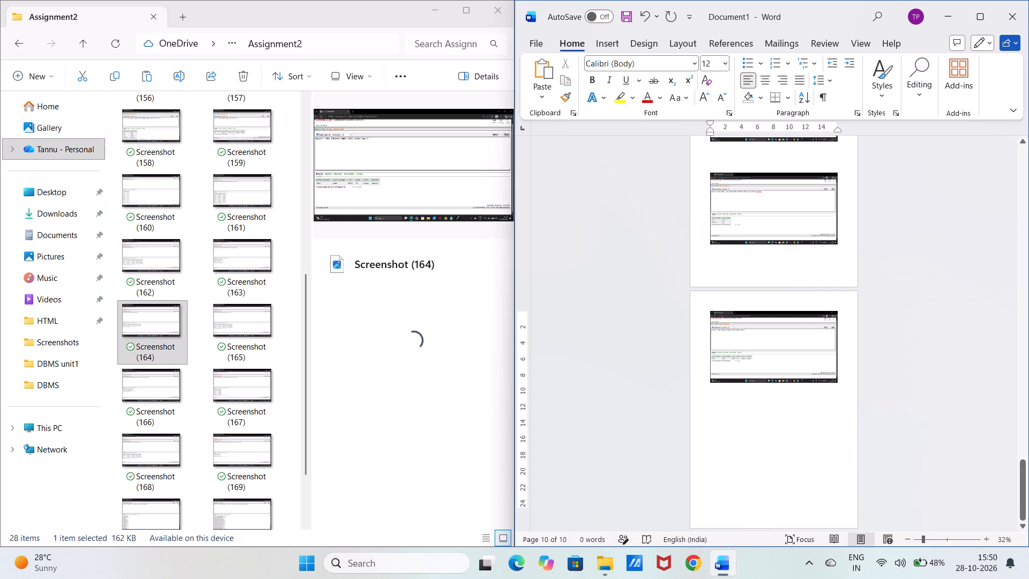
Copy Screenshot (165) from the folder and paste it on page 10, five line breaks below the Screenshot (164) image.
key("Return")
key("Return")
key("Return")
key("Return")
key("Return")
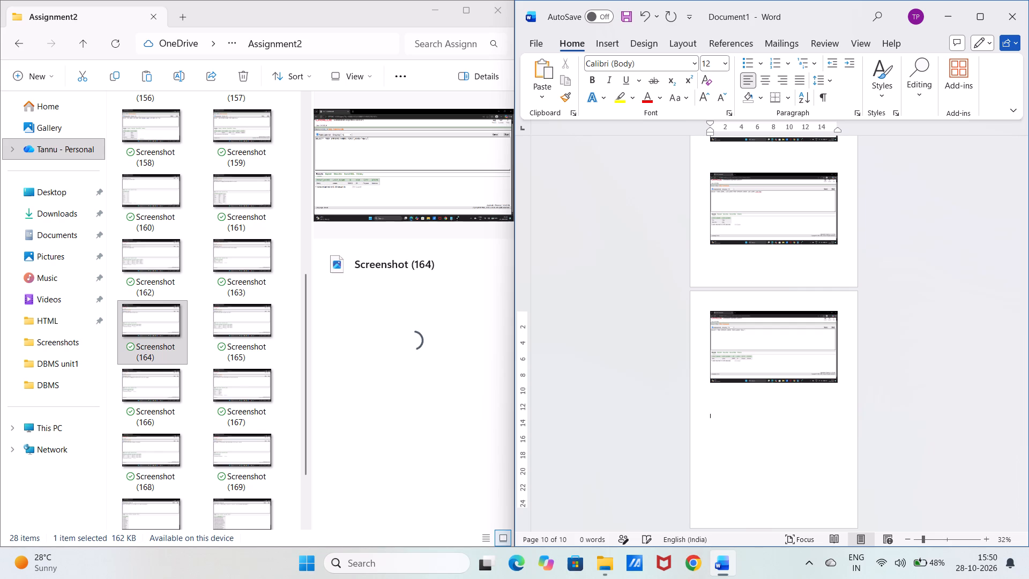
left_click(237, 329)
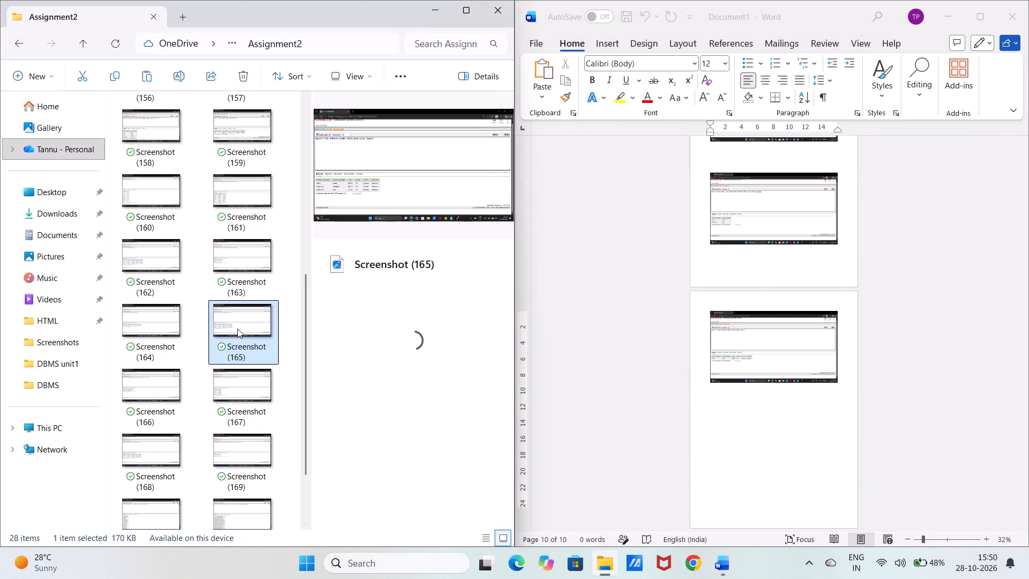
key("ctrl+c")
left_click(736, 432)
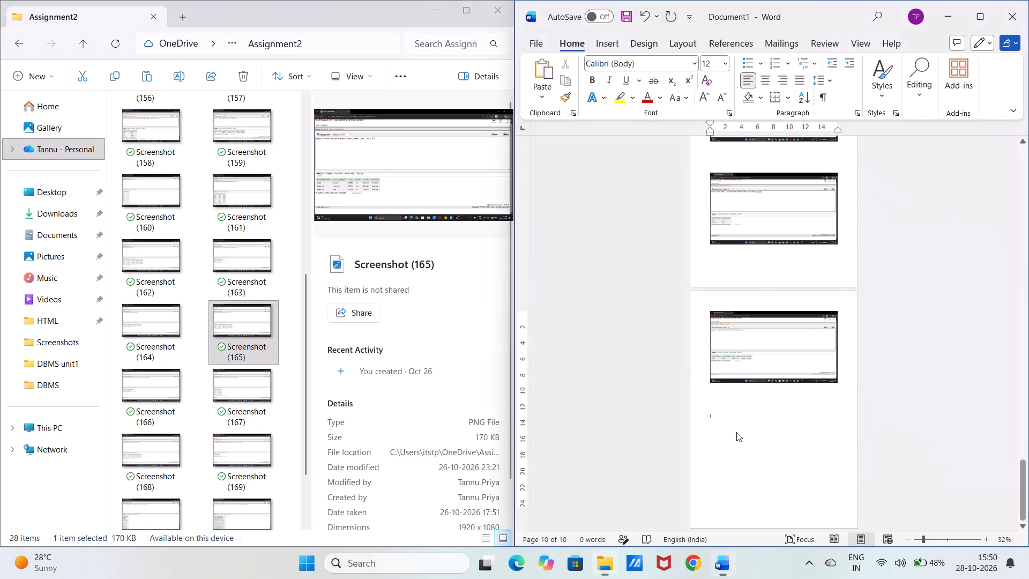
key("ctrl+v")
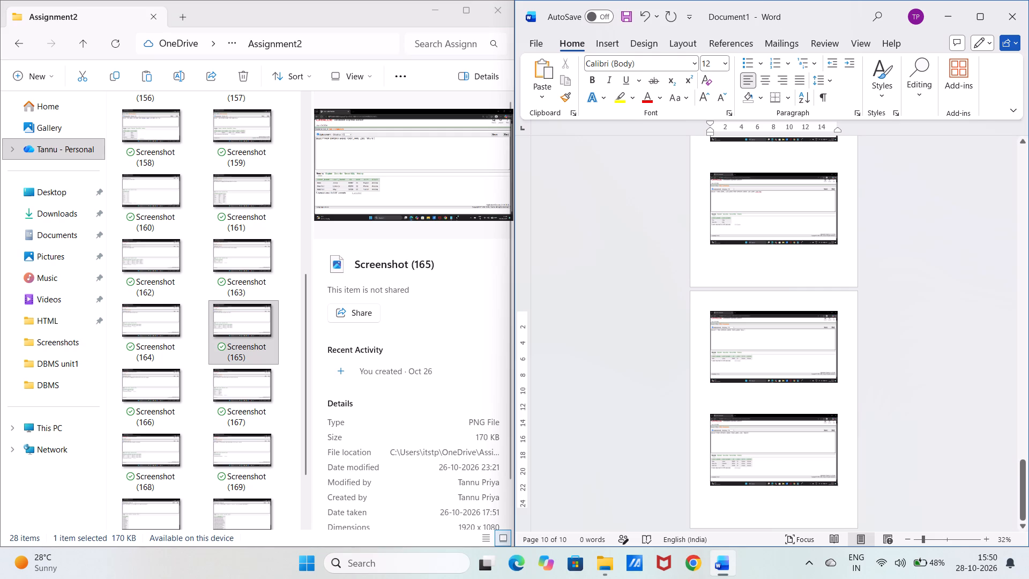
Insert a page break after the Screenshot (165) image and paste a copy of Screenshot (166) at the start of page 11.
key("ctrl+Return")
scroll(736, 432, "down", 8)
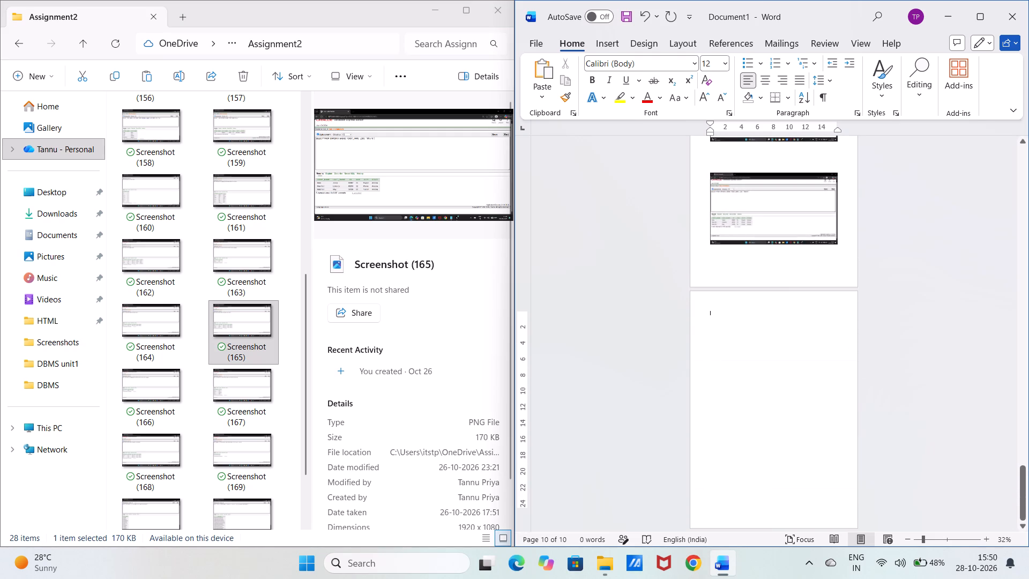
left_click(141, 391)
key("ctrl+c")
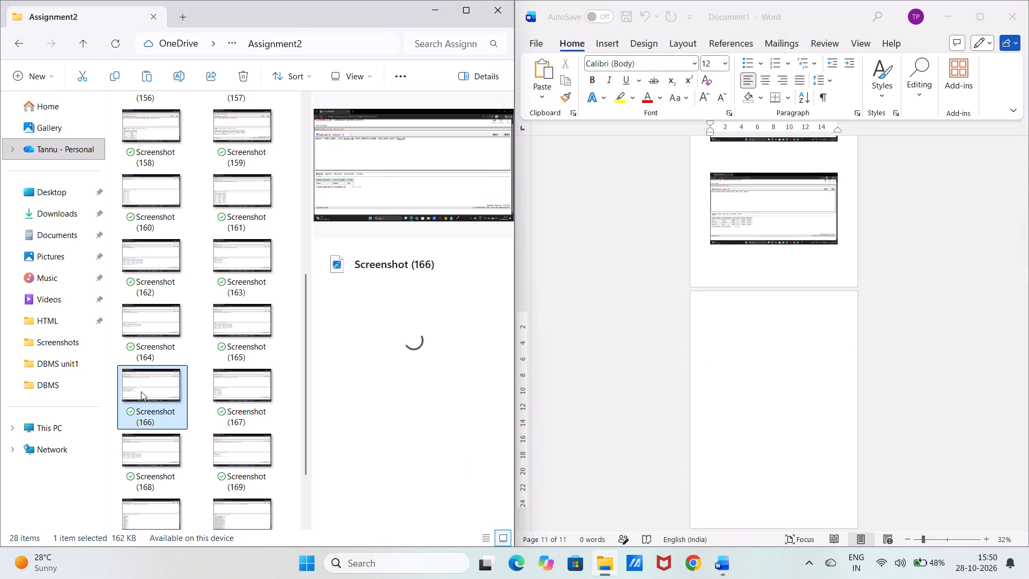
left_click(753, 312)
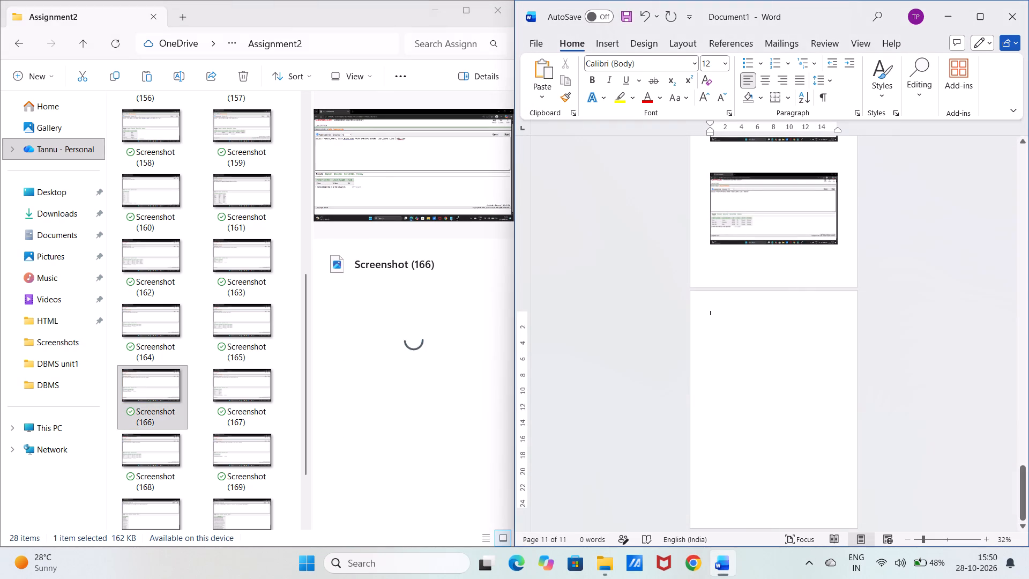
key("ctrl+v")
Copy Screenshot (167) from the folder and paste it on page 11, five line breaks below the Screenshot (166) image.
key("Return")
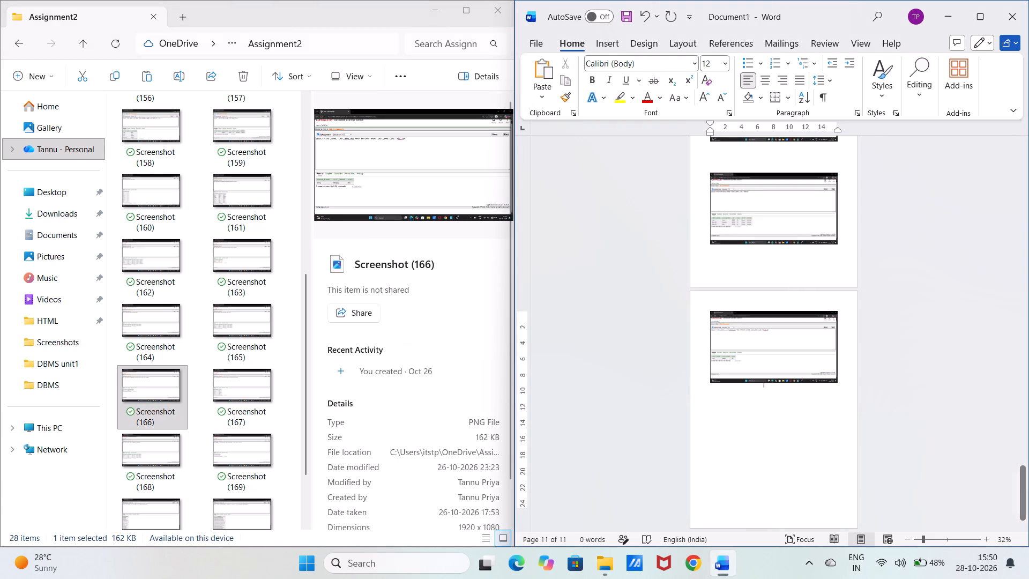
key("Return")
key("Return")
key("Return")
key("Return")
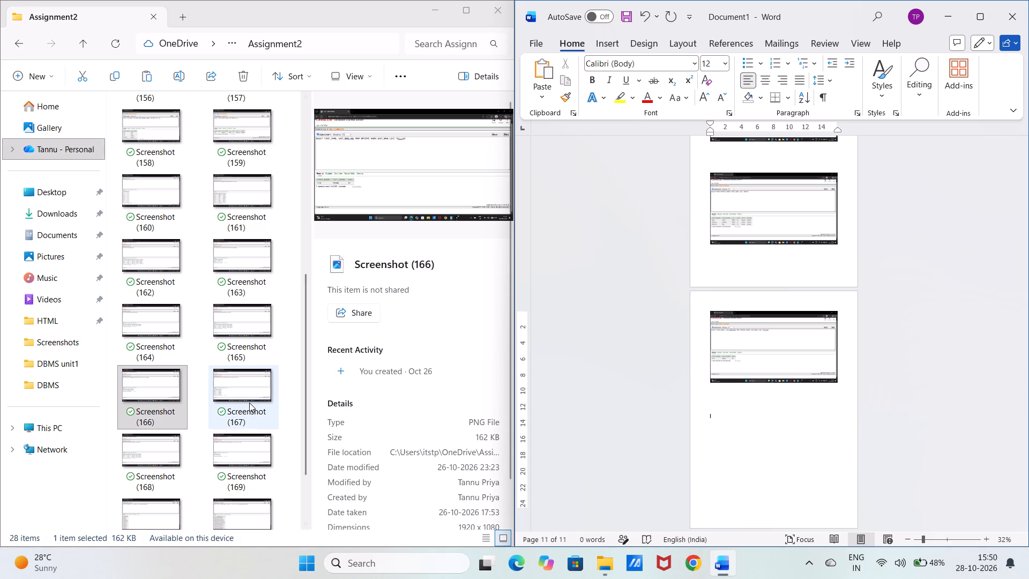
left_click(249, 403)
key("ctrl+c")
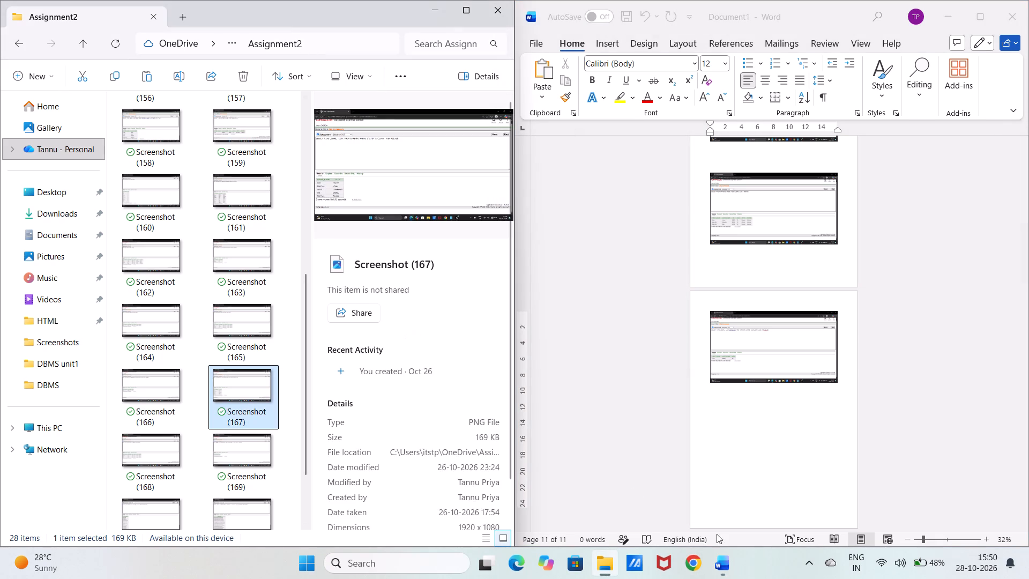
left_click(742, 438)
key("ctrl+v")
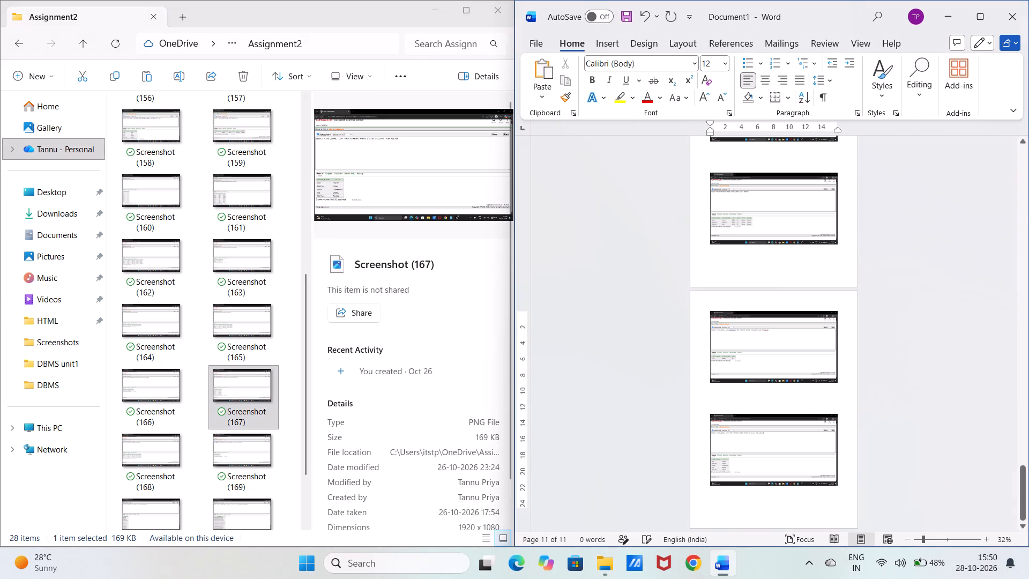
Insert a page break after the Screenshot (167) image and paste a copy of Screenshot (168) at the start of page 12.
key("ctrl+Return")
scroll(742, 438, "down", 5)
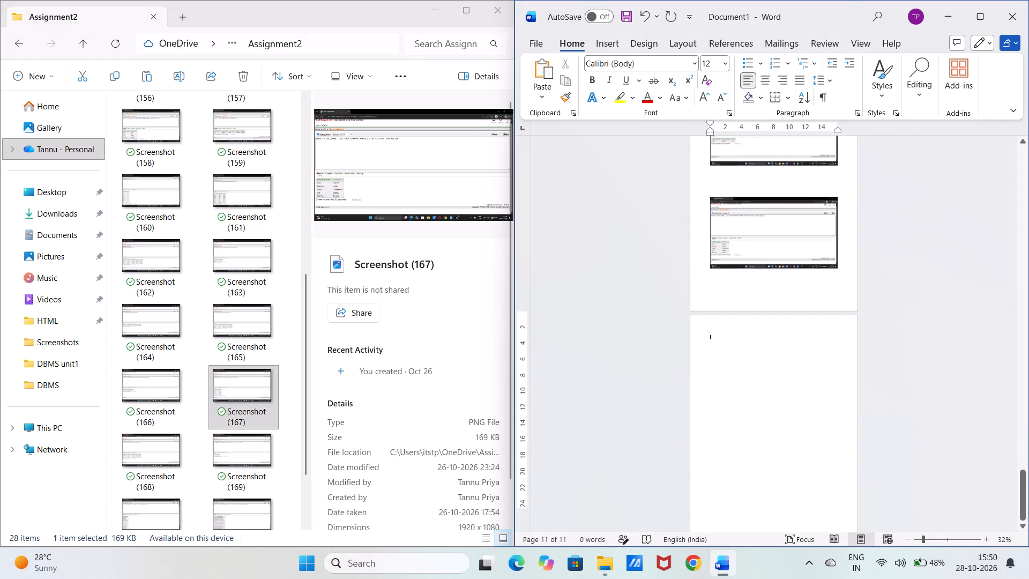
scroll(742, 438, "down", 6)
scroll(230, 437, "down", 2)
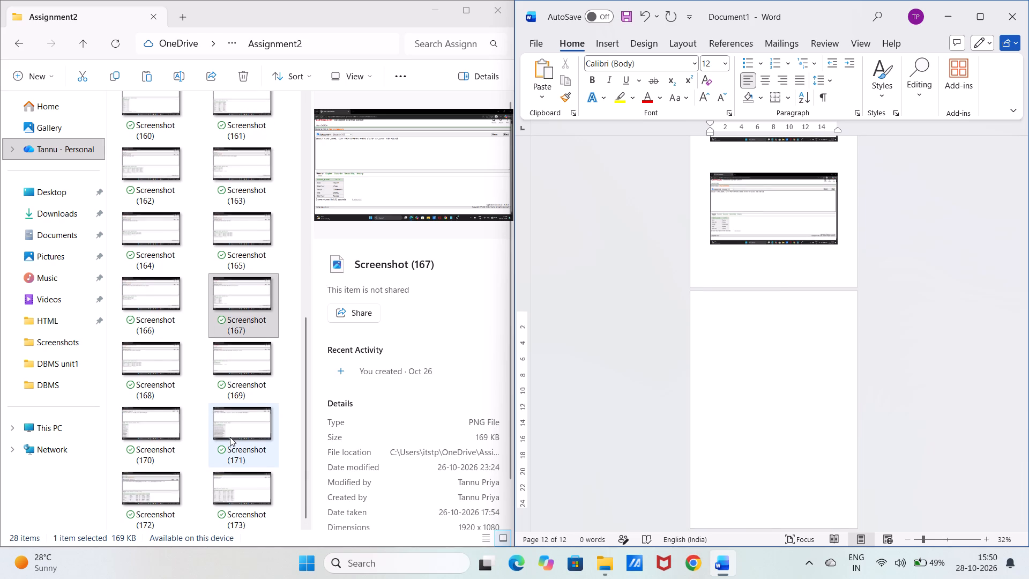
scroll(230, 437, "down", 1)
scroll(187, 347, "down", 2)
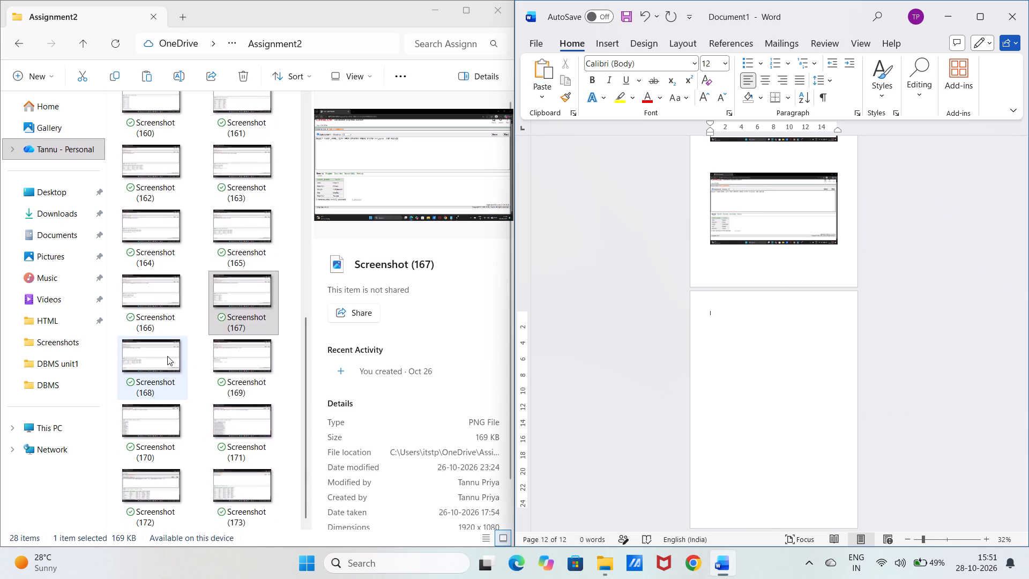
left_click(167, 356)
key("ctrl+c")
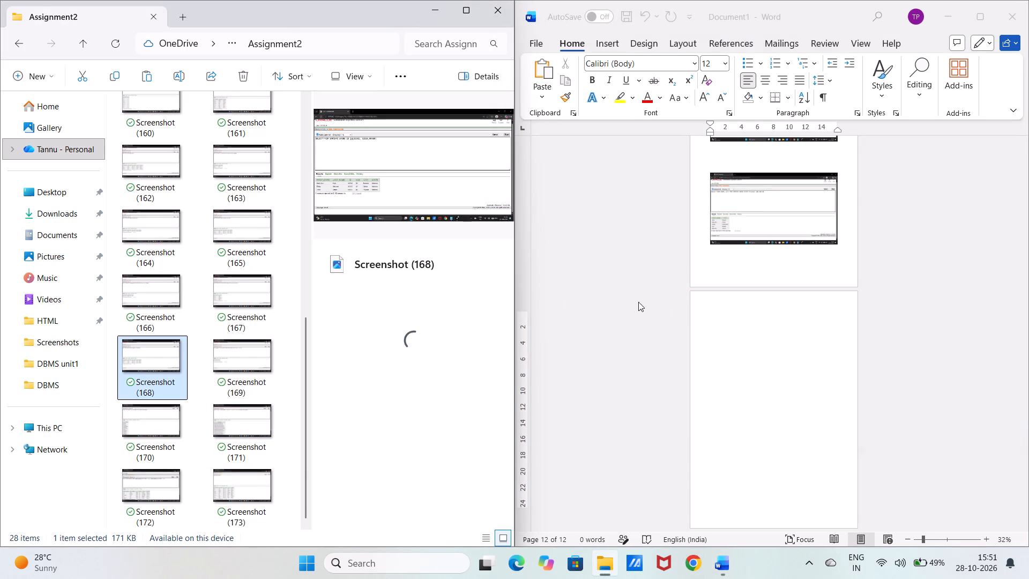
left_click(726, 314)
key("ctrl+v")
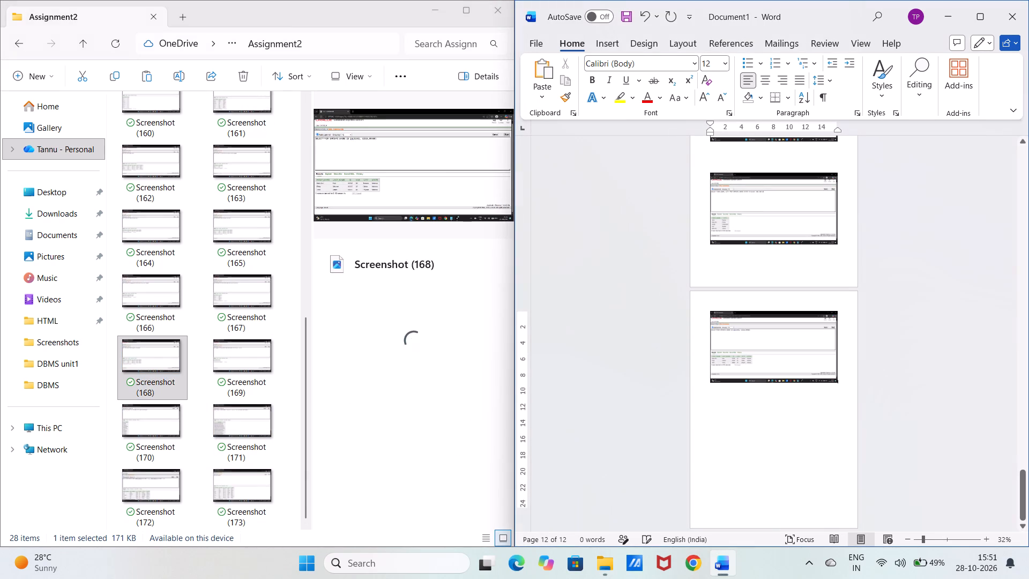
Copy Screenshot (169) from the folder and paste it on page 12, six line breaks below the Screenshot (168) image.
key("Return")
key("Return")
key("Return")
key("Return")
key("Return")
key("Return")
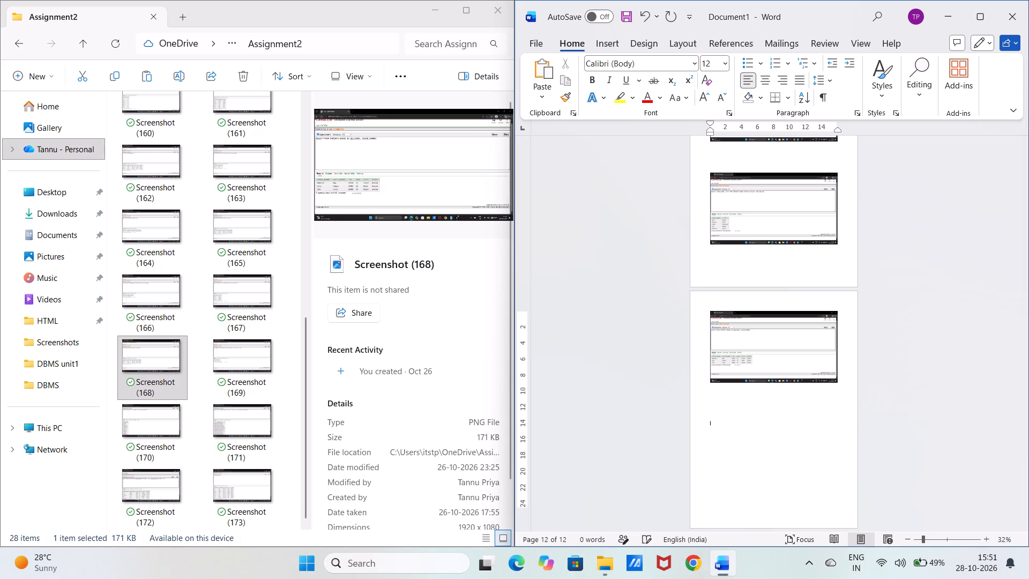
left_click(228, 364)
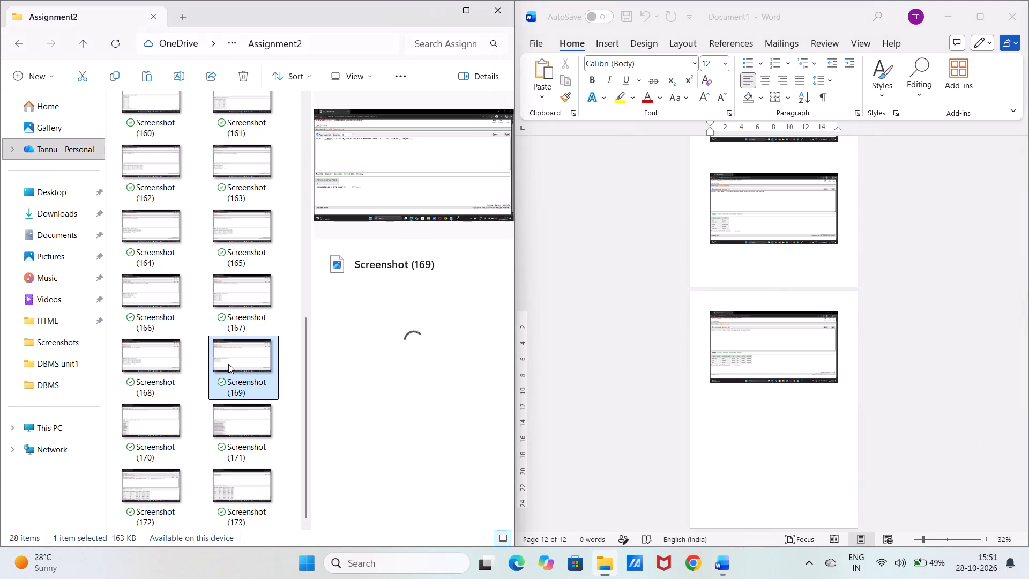
key("ctrl+c")
left_click(753, 417)
key("ctrl+v")
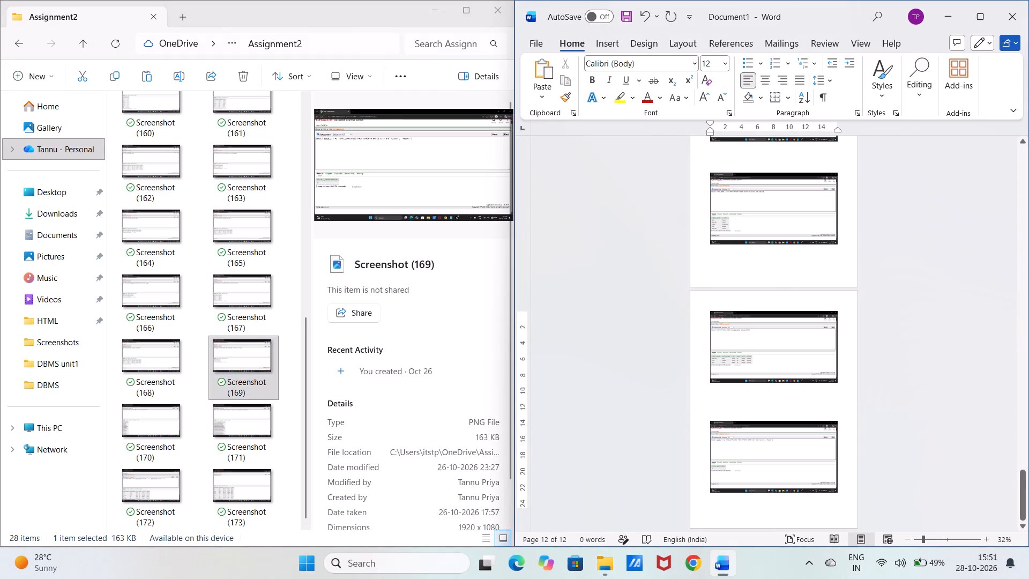
Insert a page break after the Screenshot (169) image and paste a copy of Screenshot (170) at the start of page 13.
key("ctrl+Return")
scroll(753, 417, "down", 8)
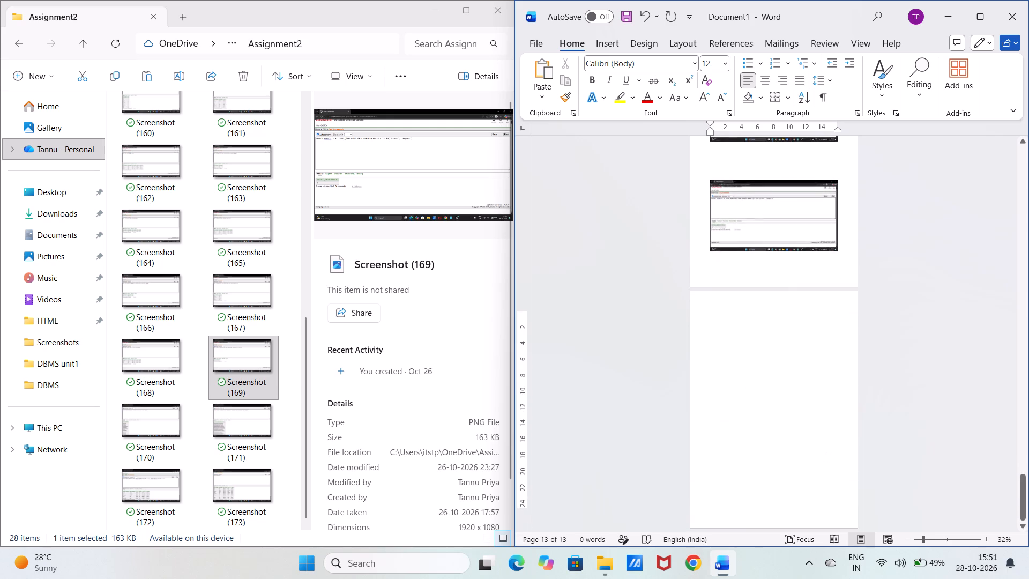
scroll(753, 417, "down", 2)
left_click(166, 422)
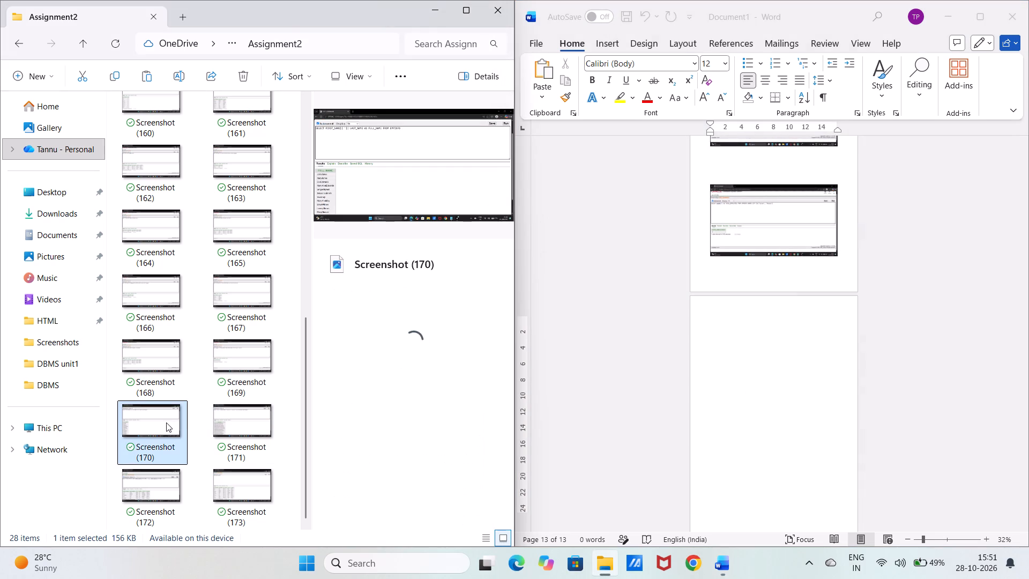
key("ctrl+c")
left_click(700, 336)
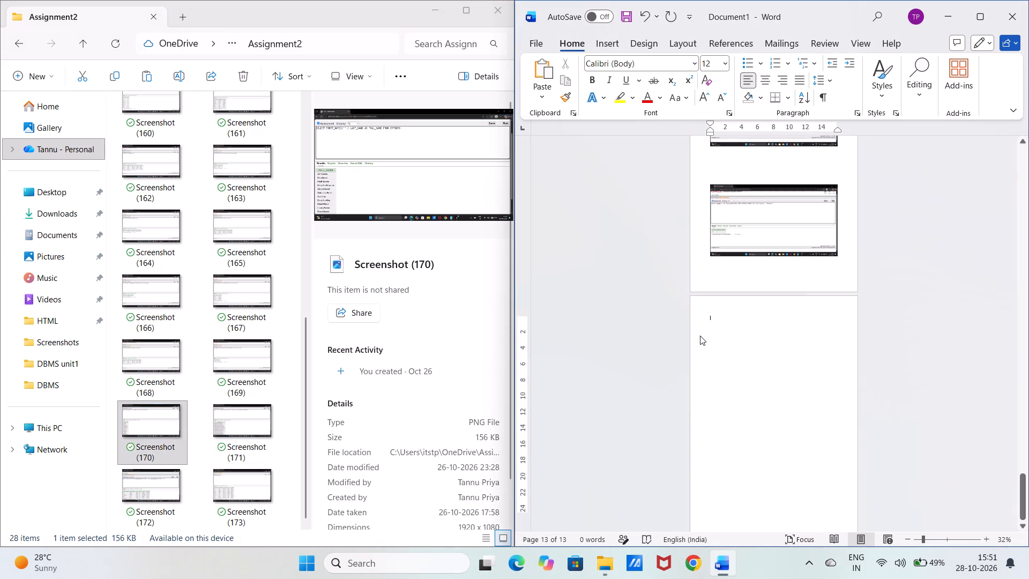
key("ctrl+v")
Copy Screenshot (171) from the folder and paste it on page 13, six line breaks below the Screenshot (170) image.
key("Return")
key("Return")
key("Return")
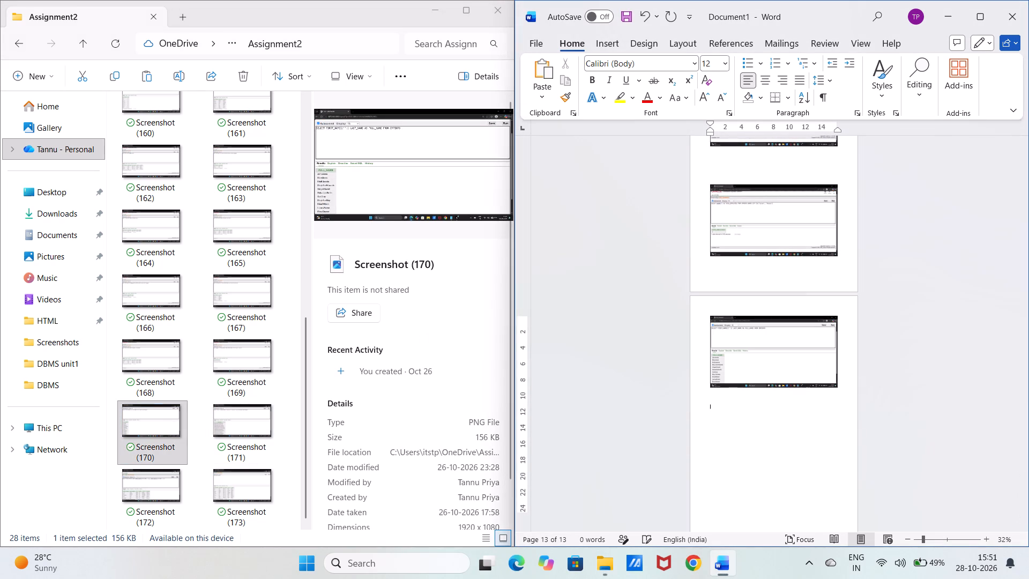
key("Return")
key("Return")
key("Return")
key("Return")
key("BackSpace")
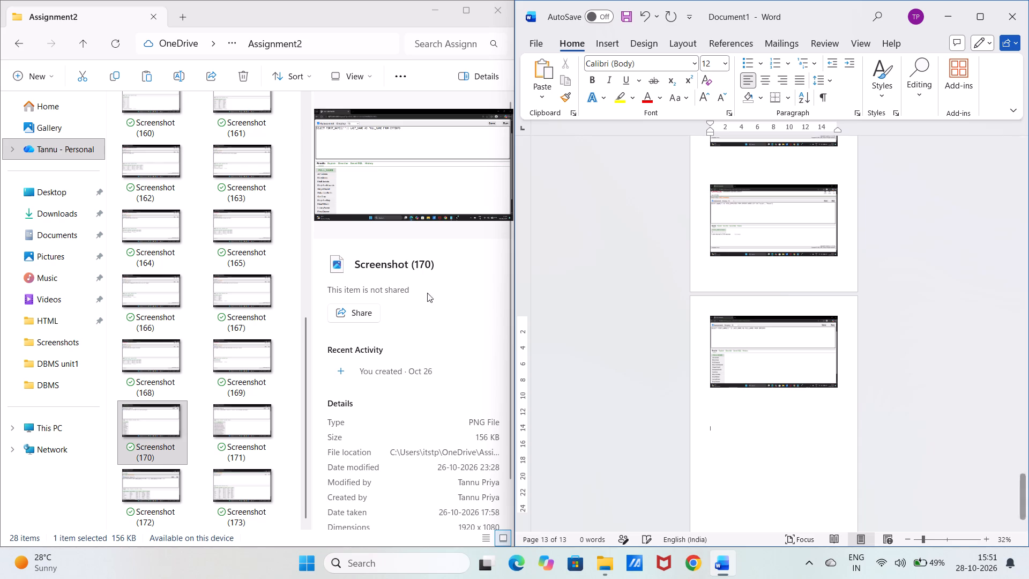
left_click(225, 425)
key("ctrl+c")
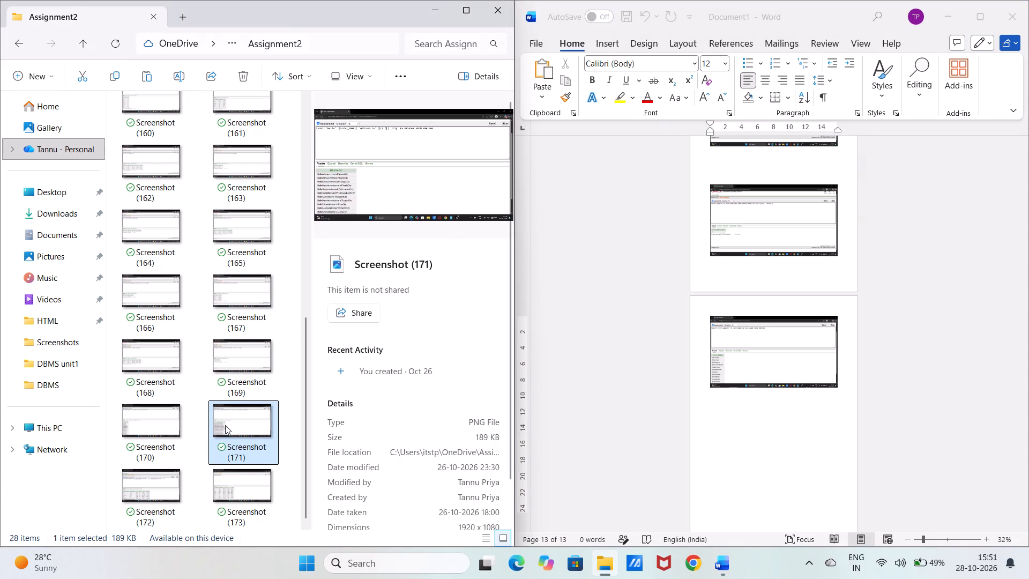
left_click(740, 446)
key("ctrl+v")
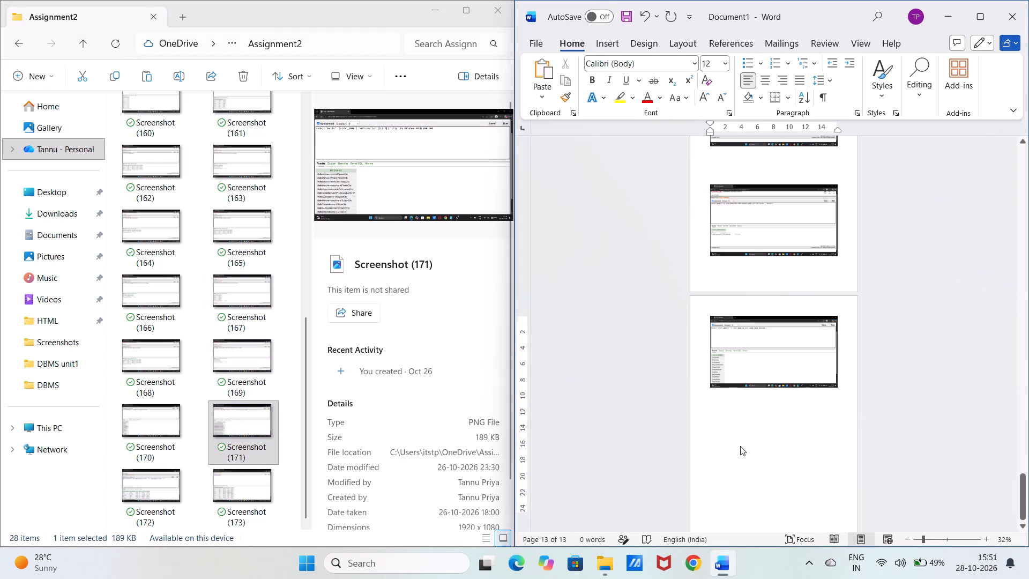
Insert a page break after the Screenshot (171) image and paste a copy of Screenshot (172) at the start of page 14.
key("ctrl+Return")
scroll(740, 446, "down", 2)
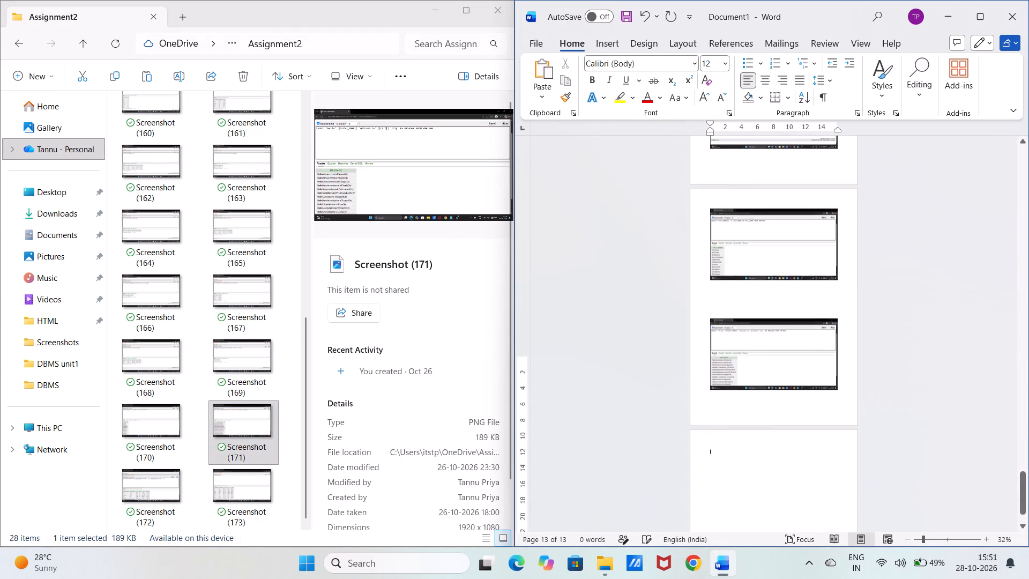
scroll(740, 446, "down", 7)
left_click(166, 487)
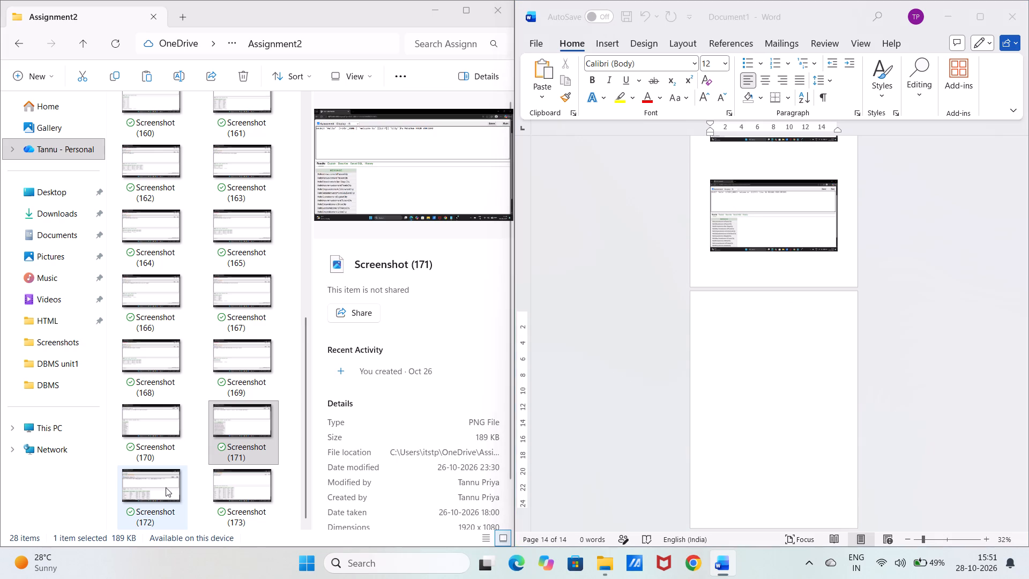
key("ctrl+c")
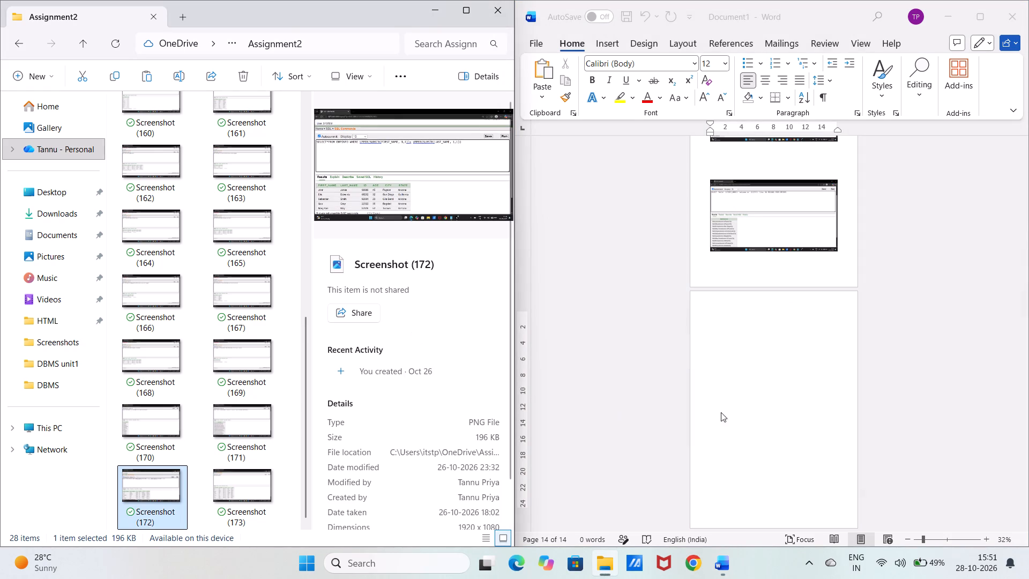
left_click(746, 363)
key("ctrl+v")
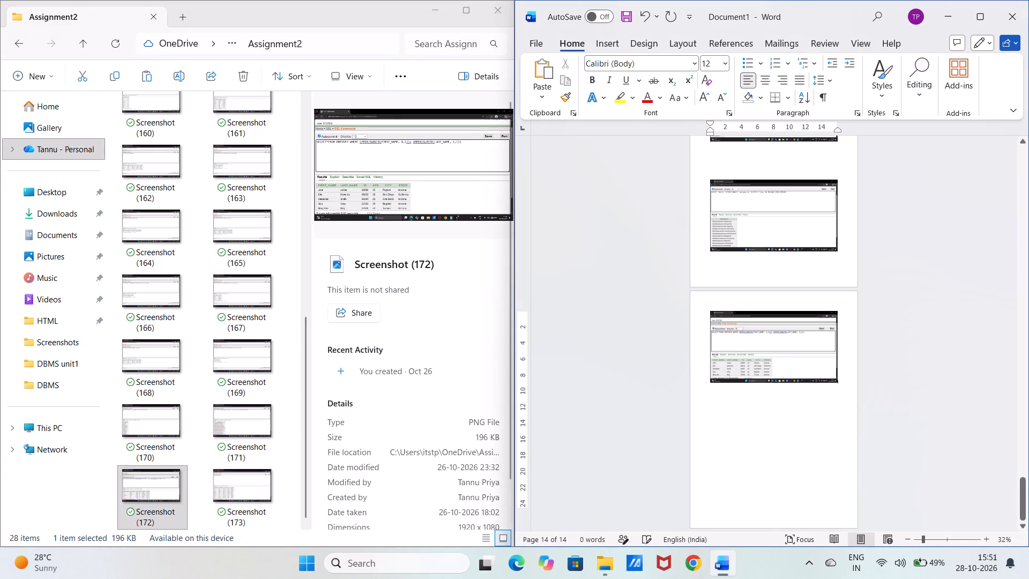
Copy Screenshot (173) from the folder and paste it on page 14, six line breaks below the Screenshot (172) image.
key("Return")
key("Return")
key("Return")
key("Return")
key("Return")
key("Return")
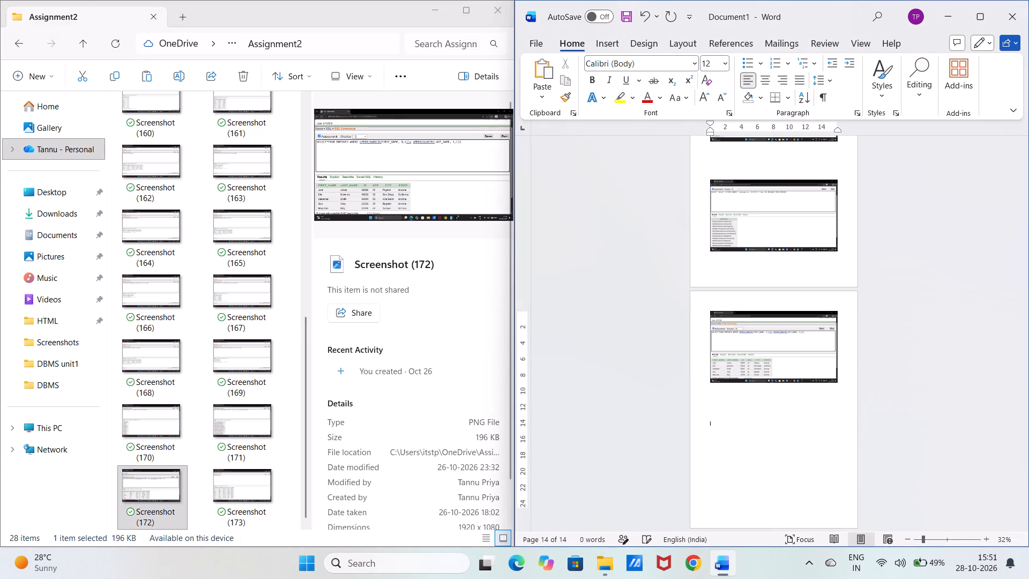
left_click(234, 490)
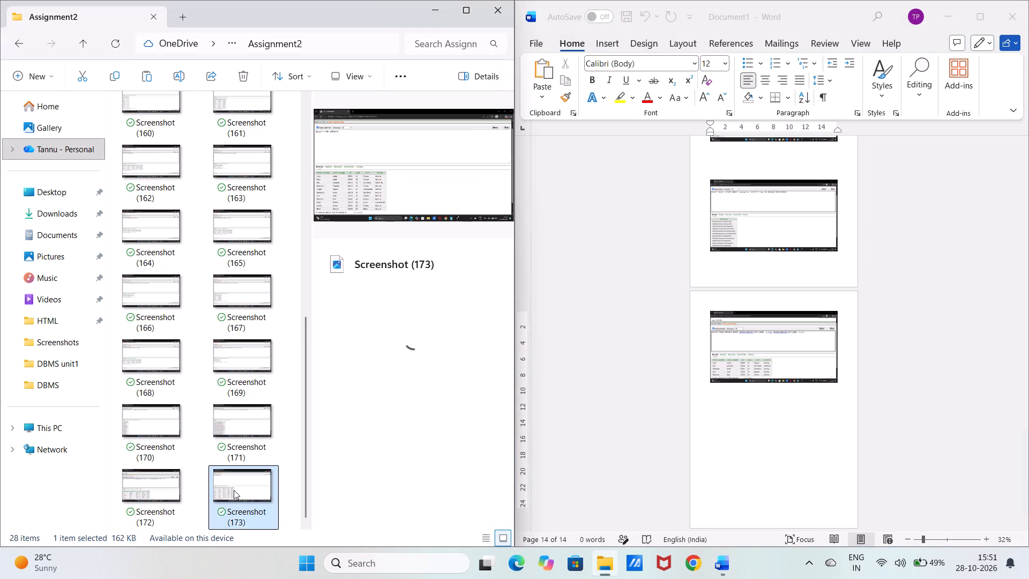
key("ctrl+c")
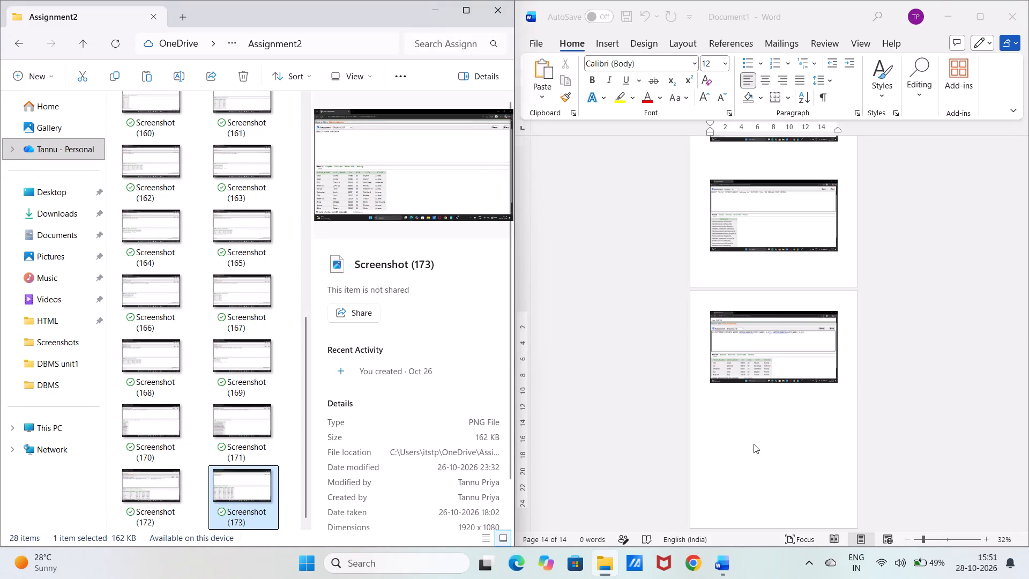
left_click(754, 444)
key("ctrl+v")
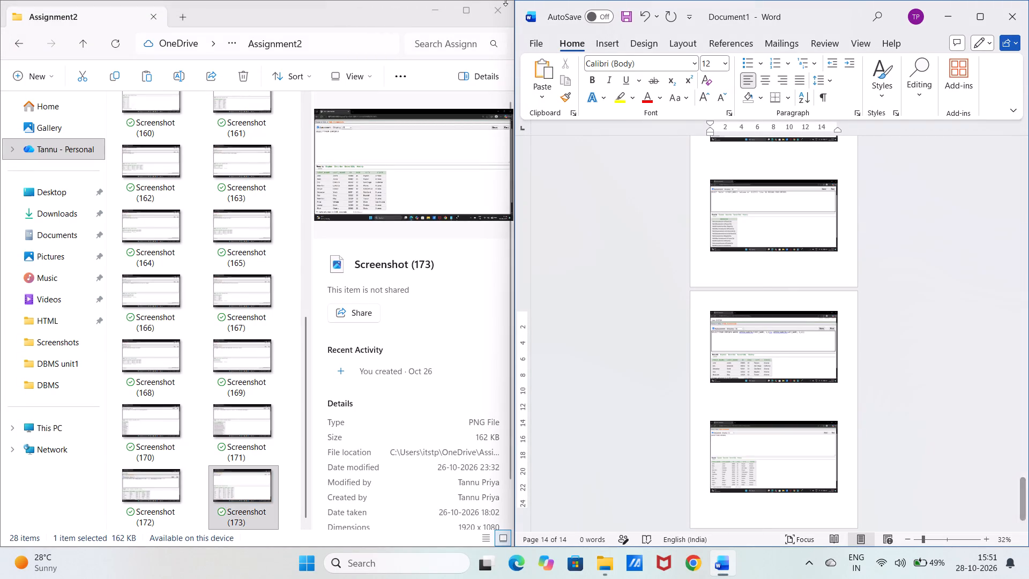
Minimize the Assignment2 folder window and maximize the document window.
left_click(429, 16)
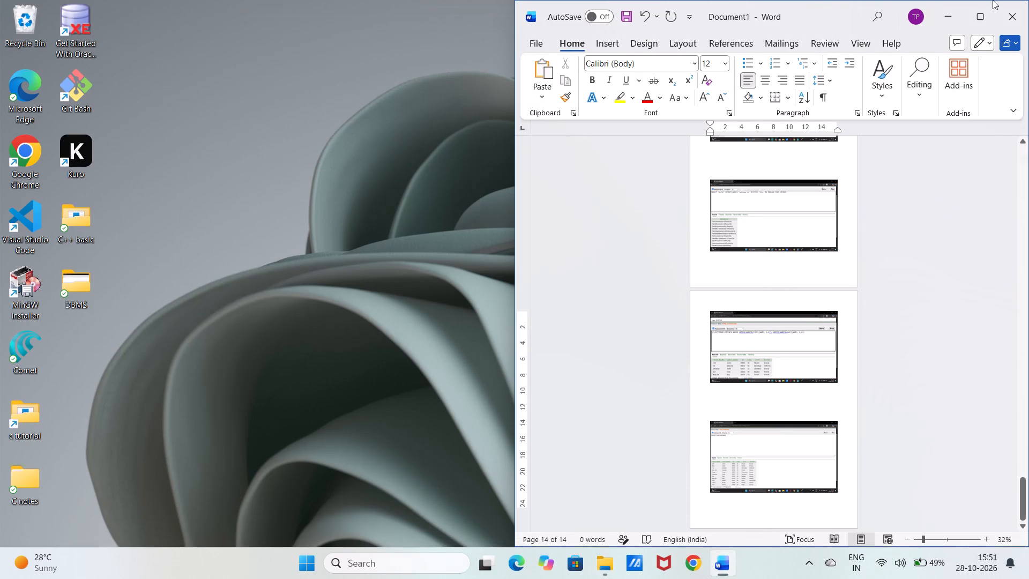
left_click(983, 11)
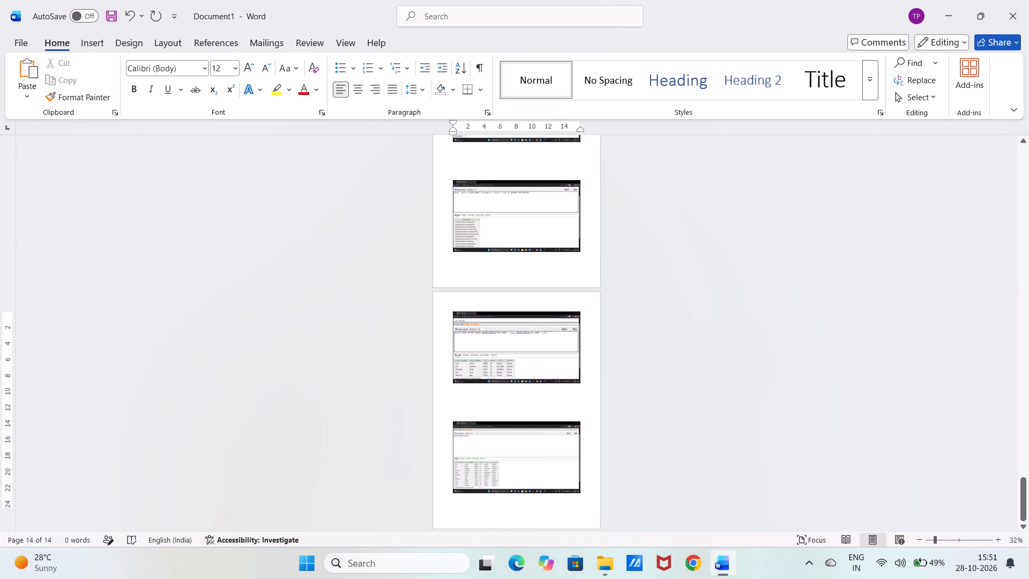
Review the order and layout of the pasted screenshots across the document's pages, back to the first page.
scroll(596, 287, "up", 6, "ctrl")
scroll(596, 287, "down", 3, "ctrl")
scroll(596, 287, "up", 12)
scroll(596, 287, "up", 18)
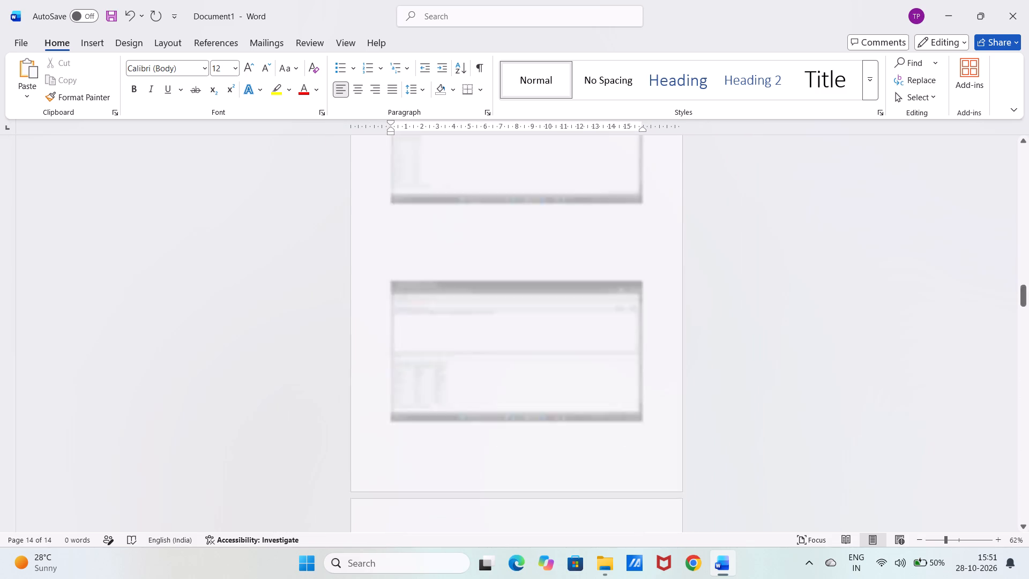
scroll(596, 287, "up", 7)
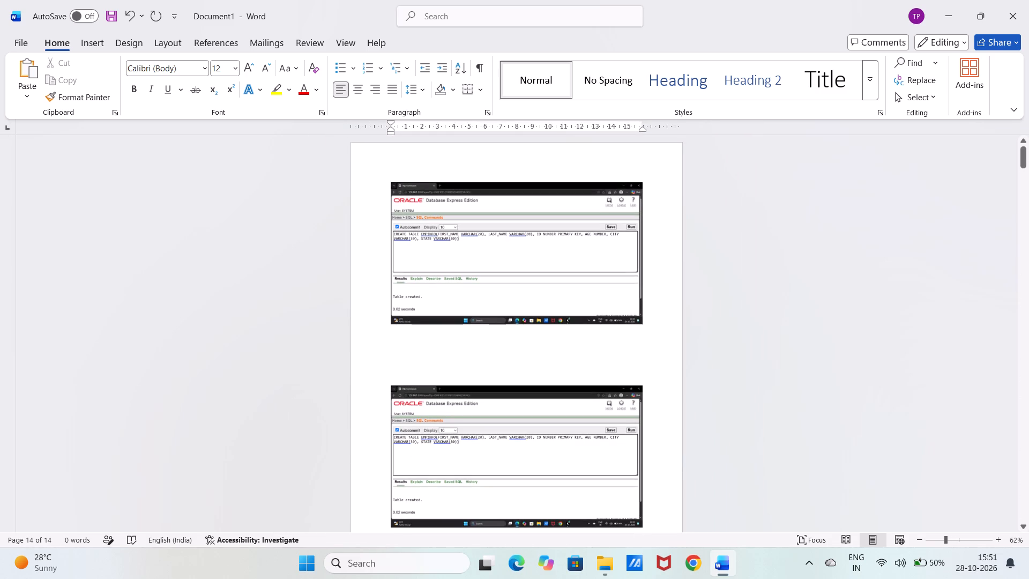
scroll(509, 268, "up", 3, "ctrl")
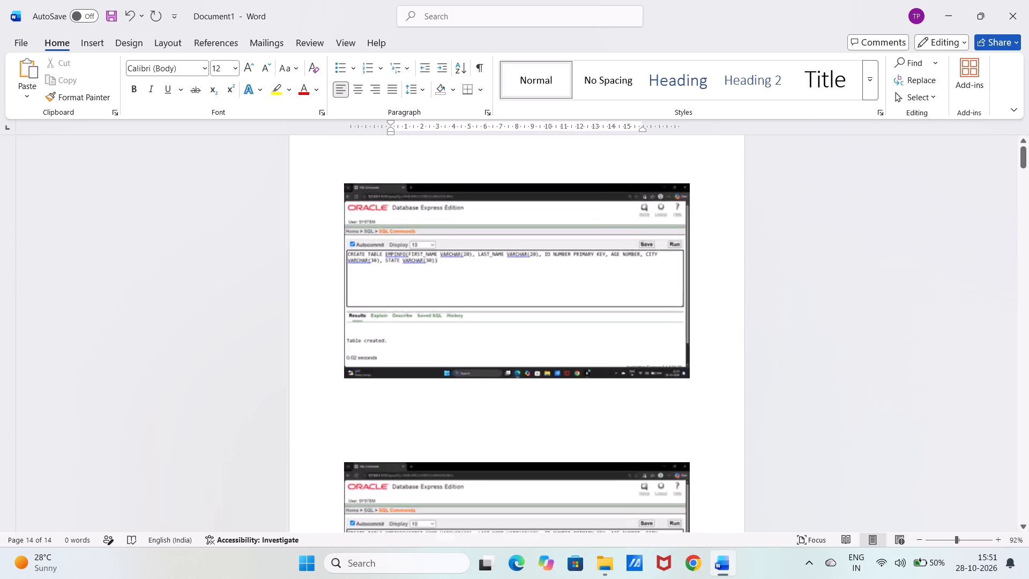
scroll(509, 268, "up", 1, "ctrl")
scroll(509, 268, "down", 5, "ctrl")
scroll(509, 268, "down", 13)
scroll(509, 268, "up", 1)
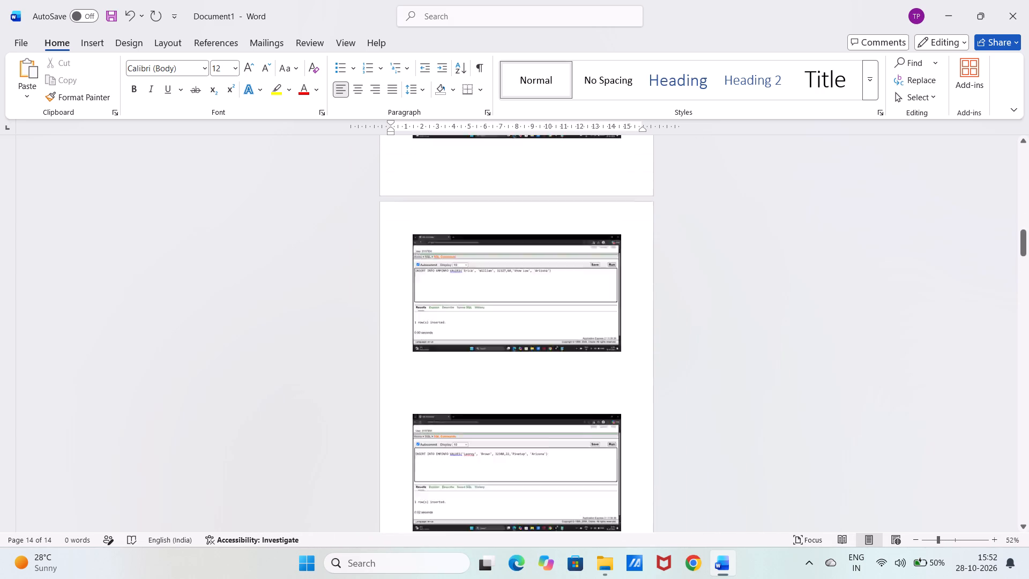
scroll(509, 268, "up", 13)
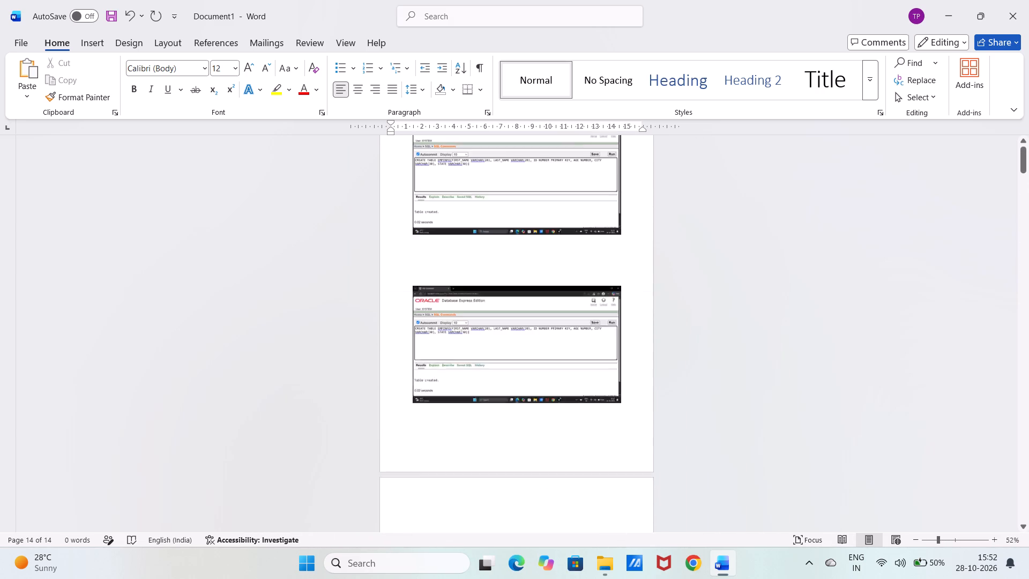
Print all pages of the document with Microsoft Print to PDF, saving the output as Assignment2 in the Documents folder.
scroll(509, 268, "up", 2)
scroll(509, 268, "down", 20)
scroll(509, 268, "down", 9)
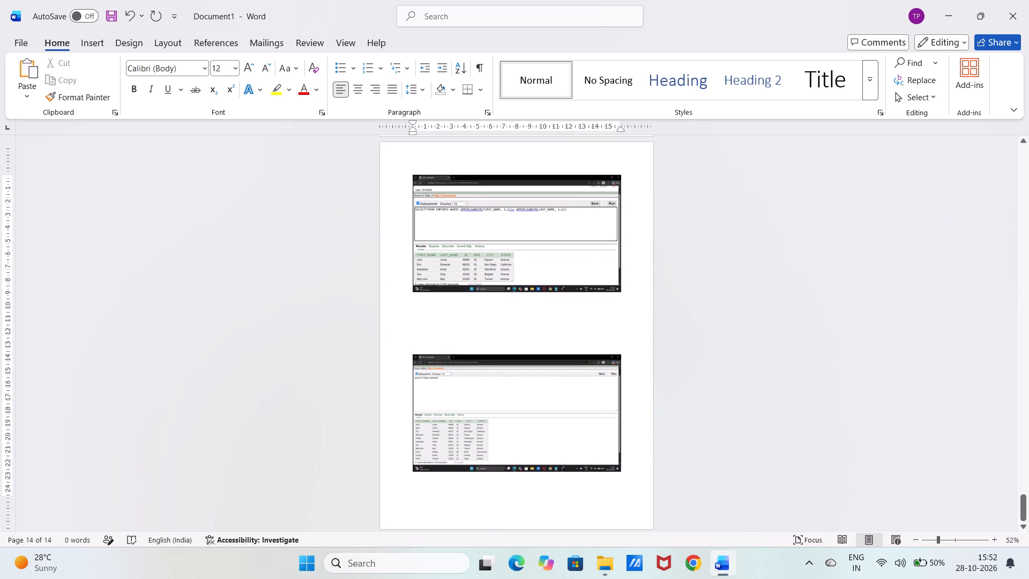
scroll(511, 261, "up", 2, "ctrl")
scroll(511, 261, "up", 1)
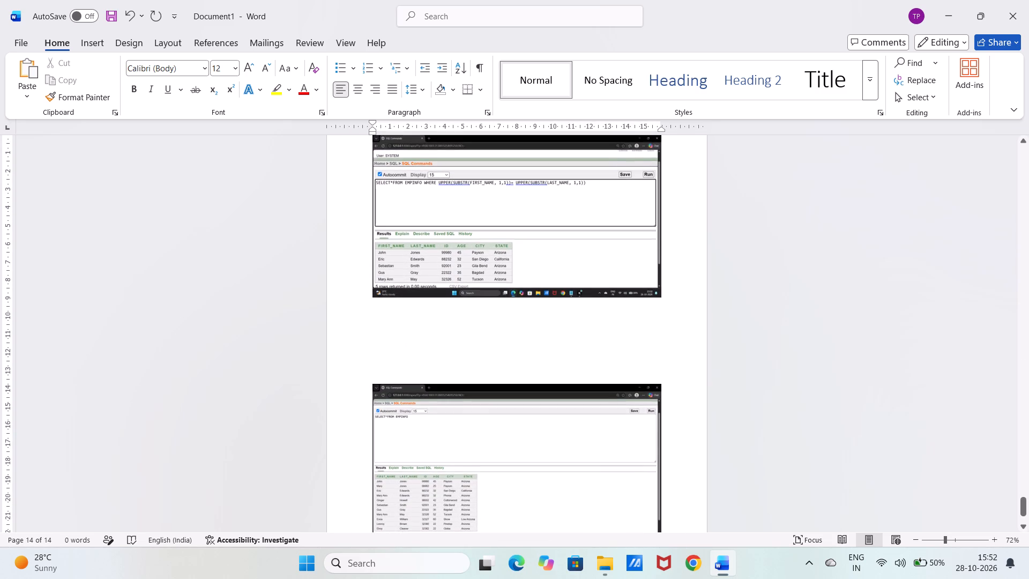
scroll(511, 261, "down", 2, "ctrl")
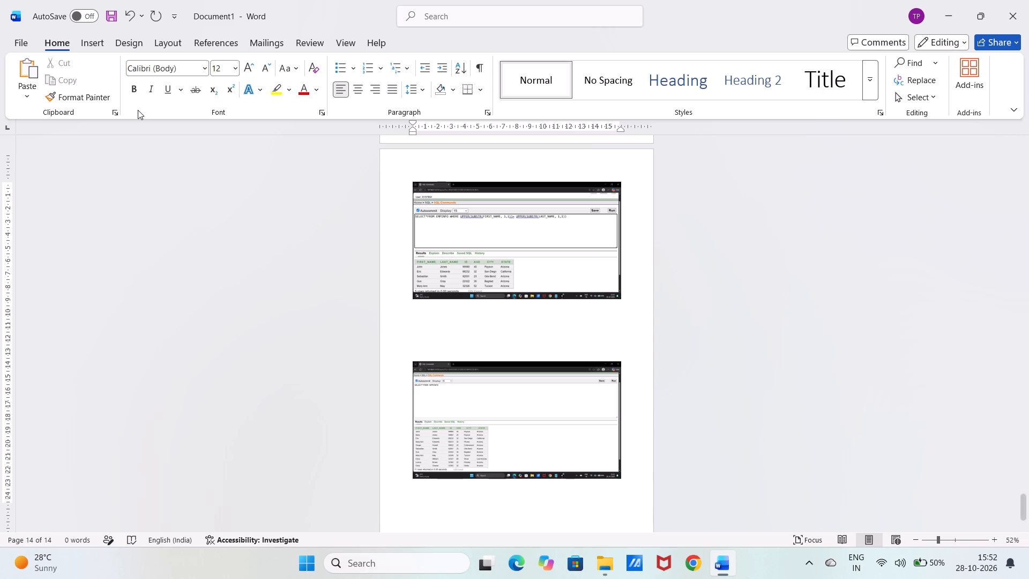
left_click(29, 39)
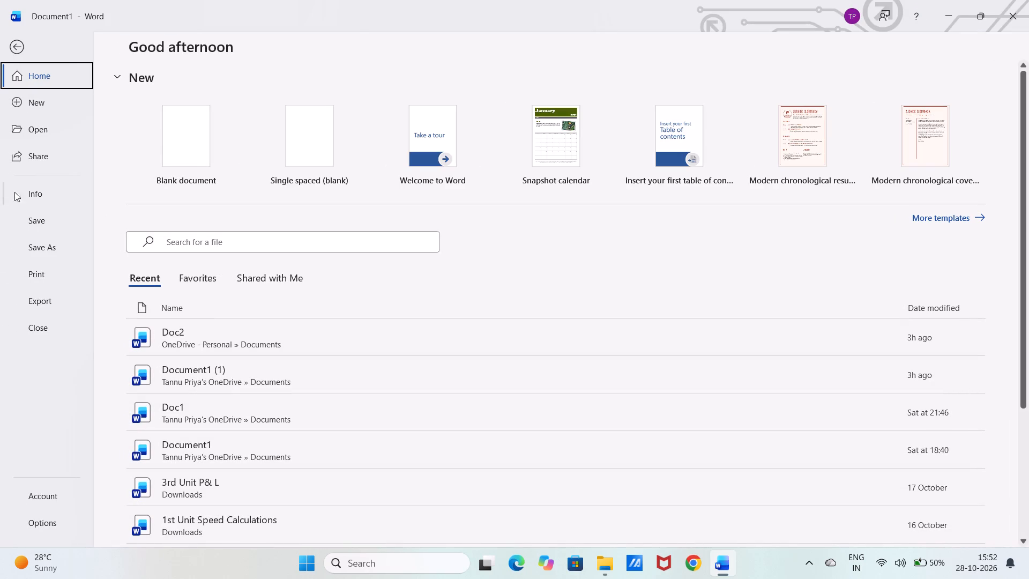
left_click(28, 274)
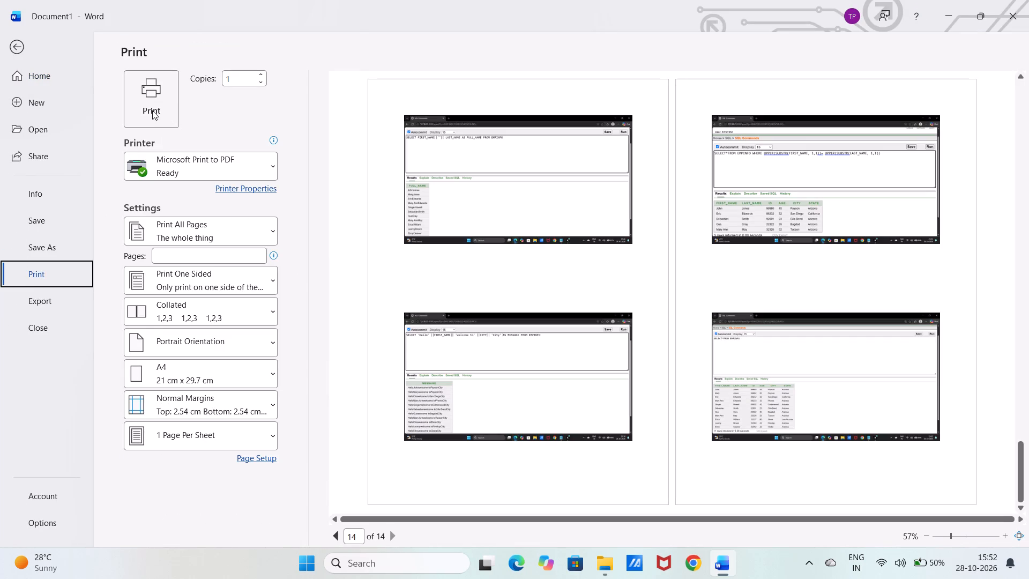
left_click(152, 110)
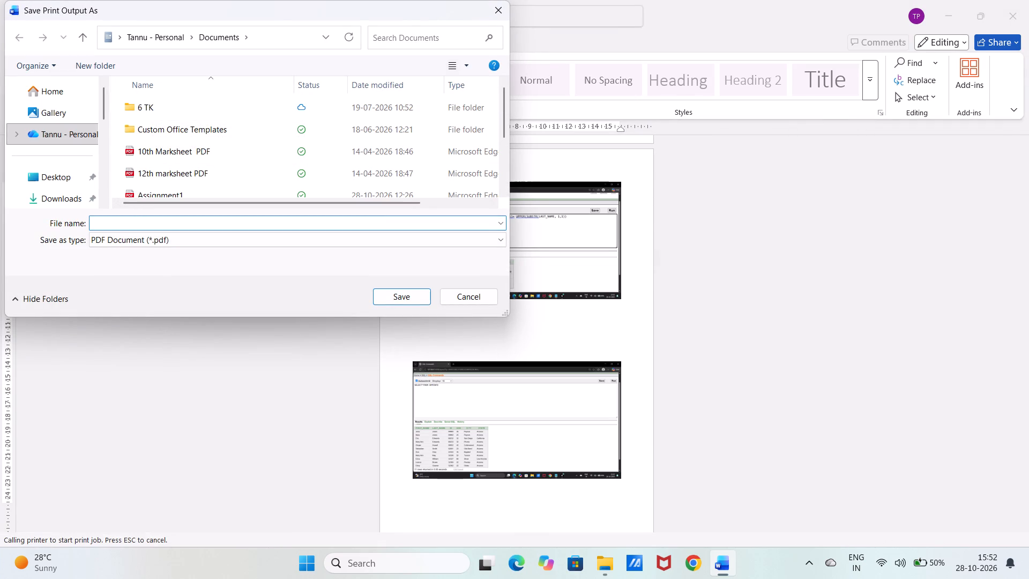
key("a")
type("ssignment")
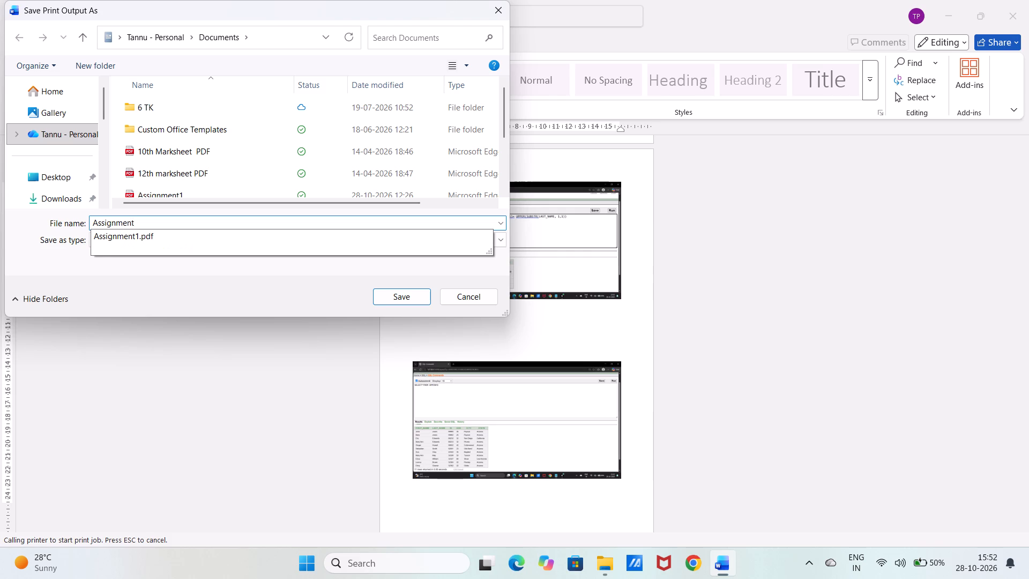
key("space")
key("BackSpace")
key("2")
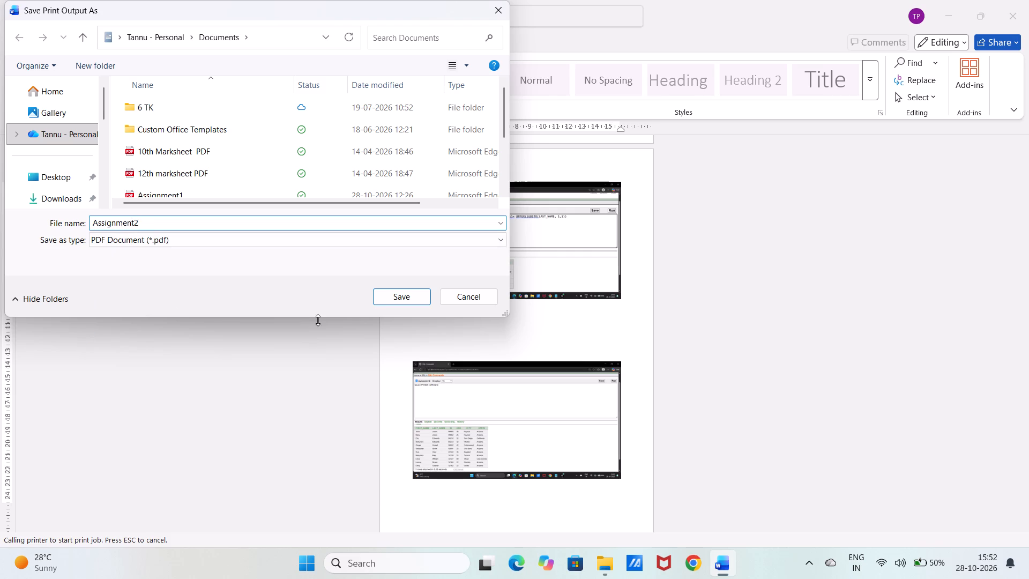
left_click(420, 297)
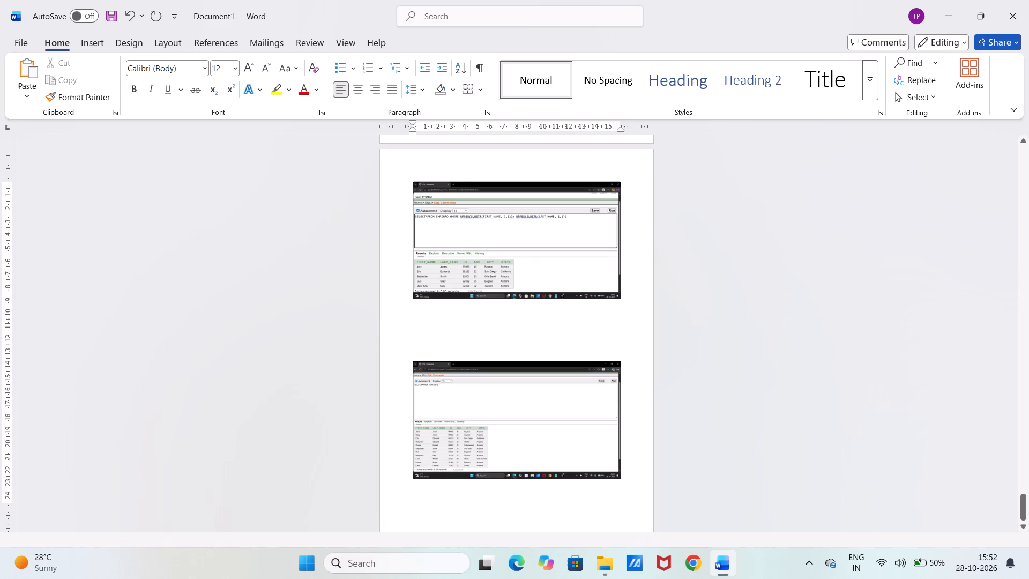
Minimize the document, bring up File Explorer's Home view maximized, and open the recent Assignment2 PDF.
left_click(949, 12)
left_click(950, 16)
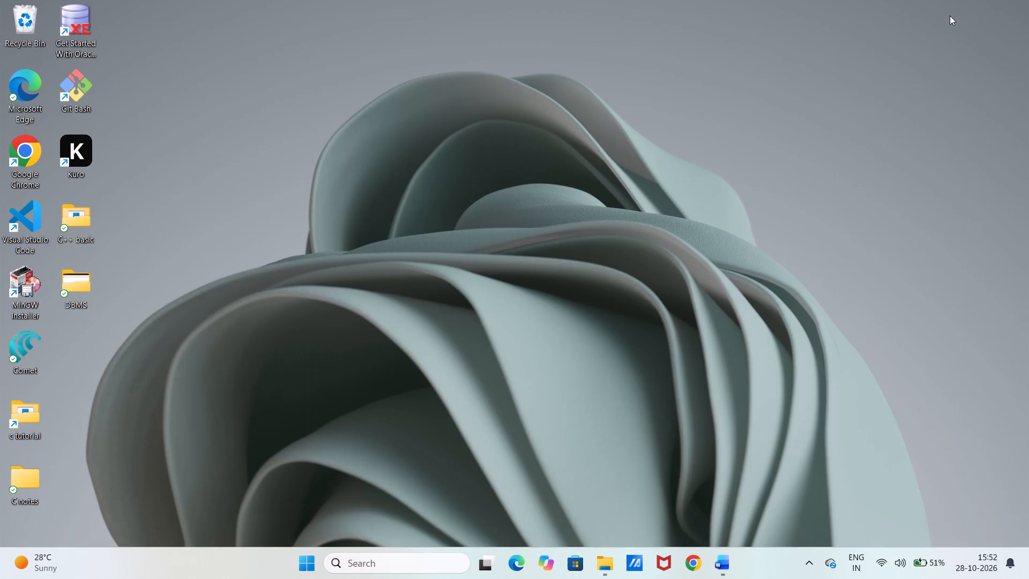
left_click(606, 561)
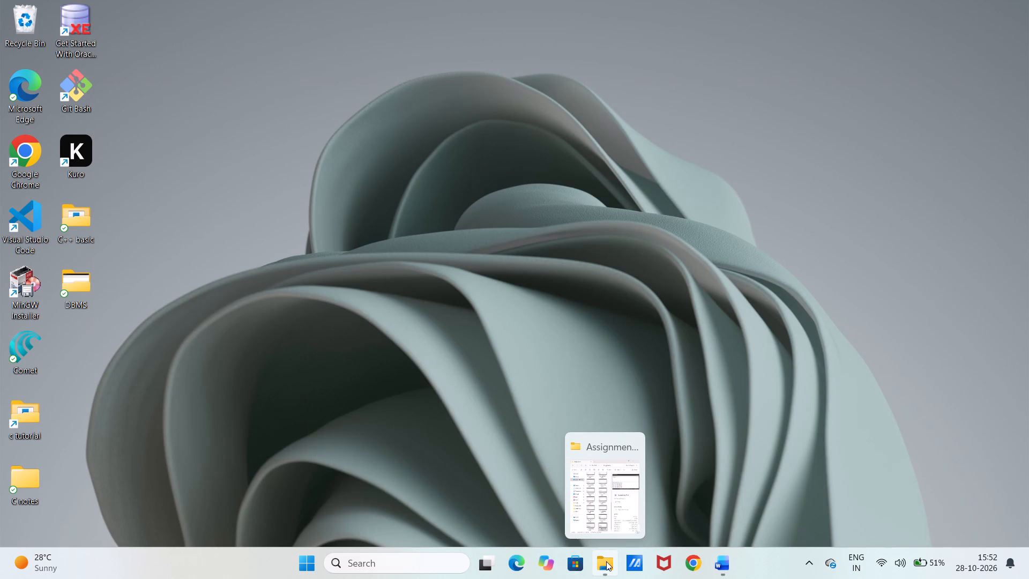
left_click(606, 561)
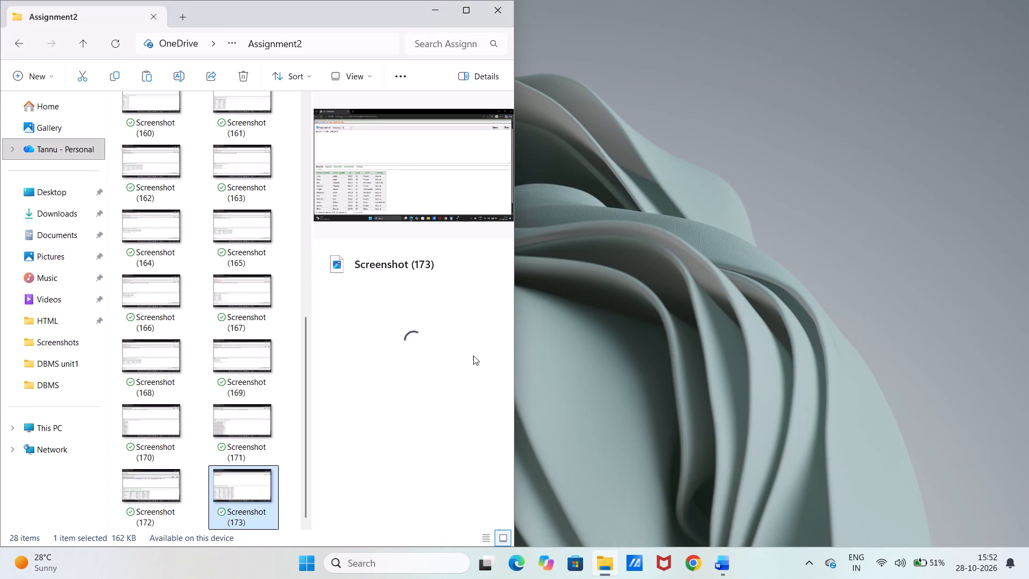
left_click(41, 104)
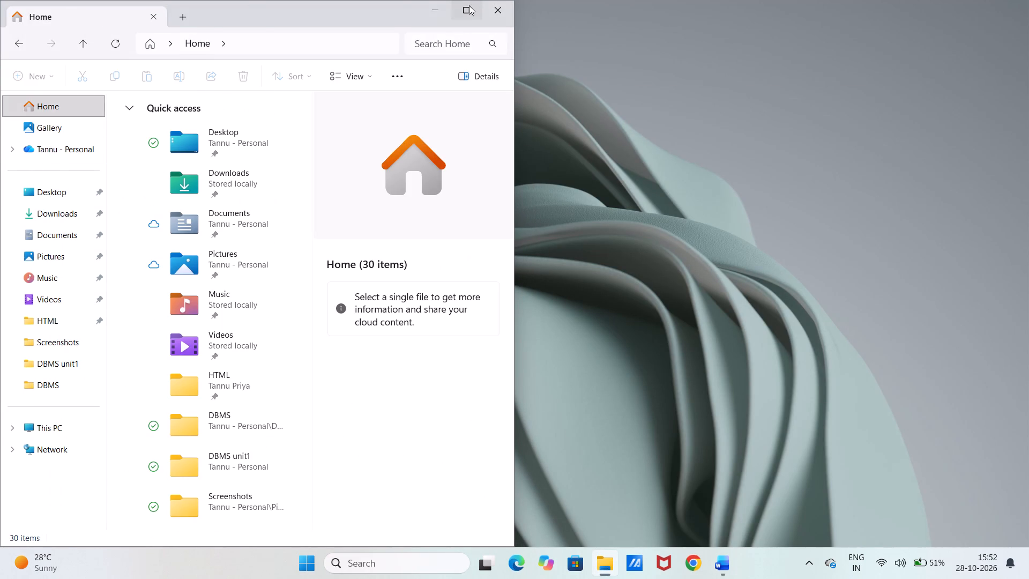
left_click(469, 5)
double_click(307, 382)
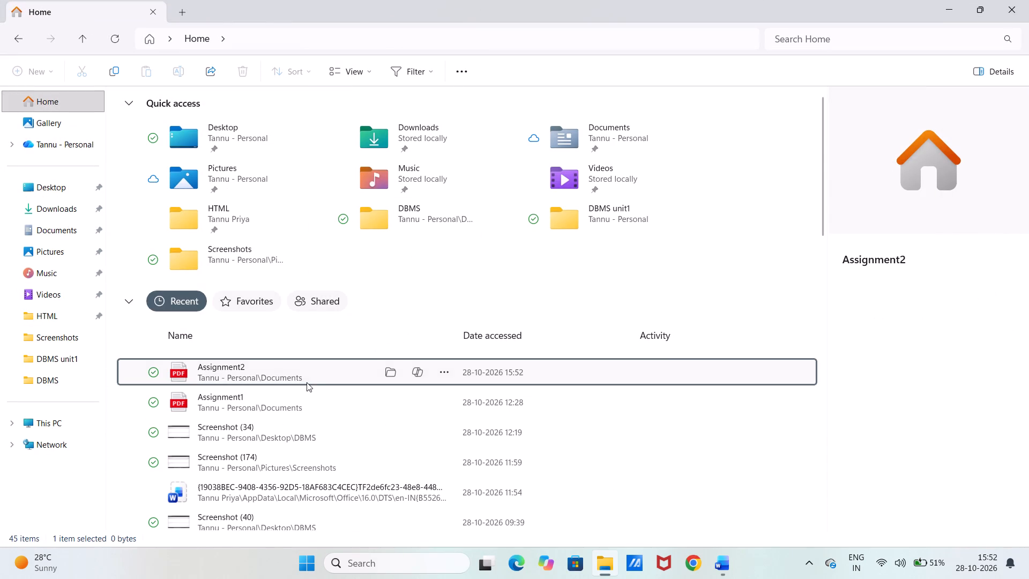
Skim the first pages of the Assignment2 PDF to check the printed screenshots, and minimize its window.
scroll(345, 471, "down", 4)
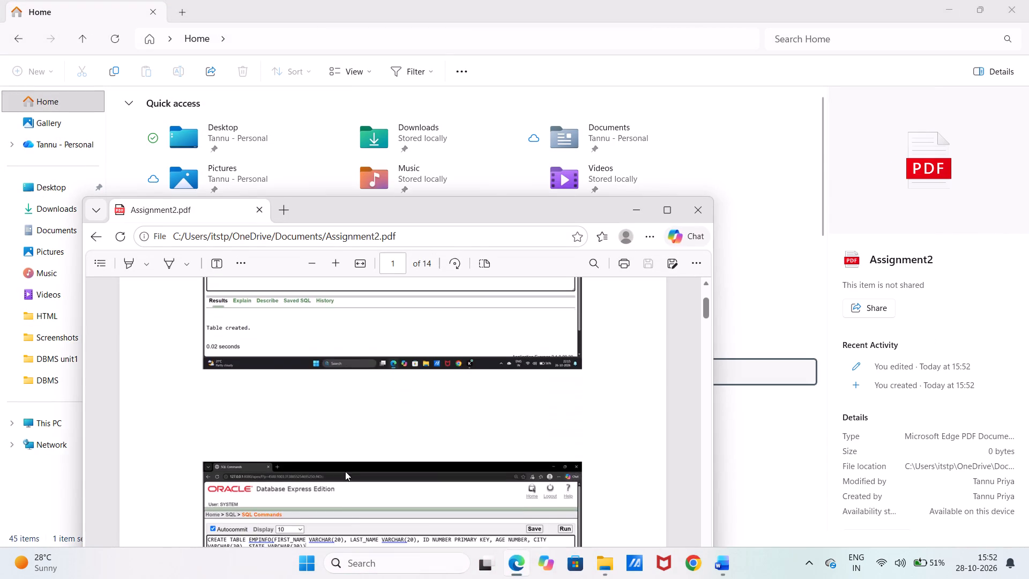
scroll(345, 471, "down", 11)
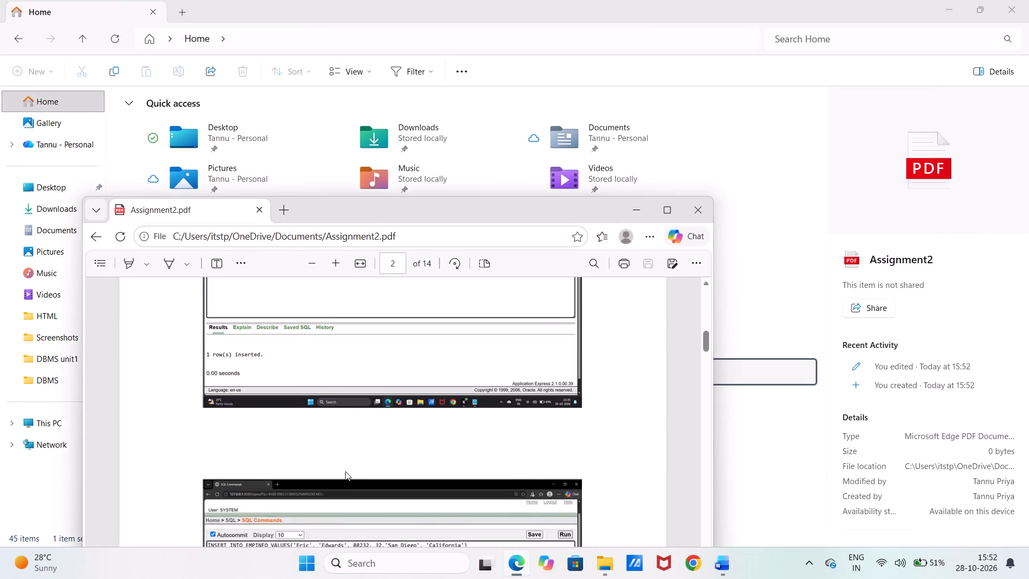
scroll(345, 471, "down", 6)
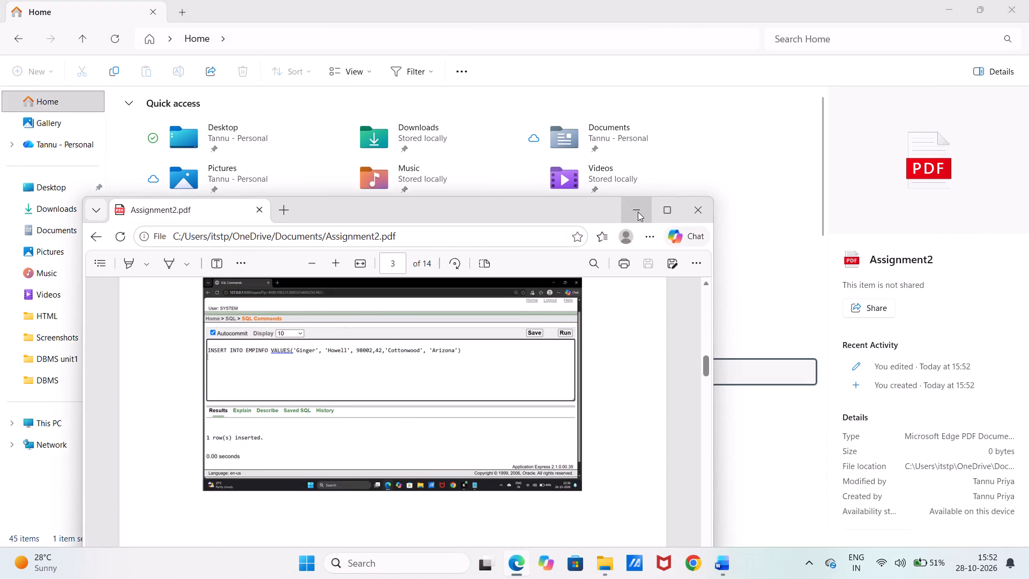
left_click(638, 212)
Close the File Explorer window and open Google Chrome.
left_click(1015, 3)
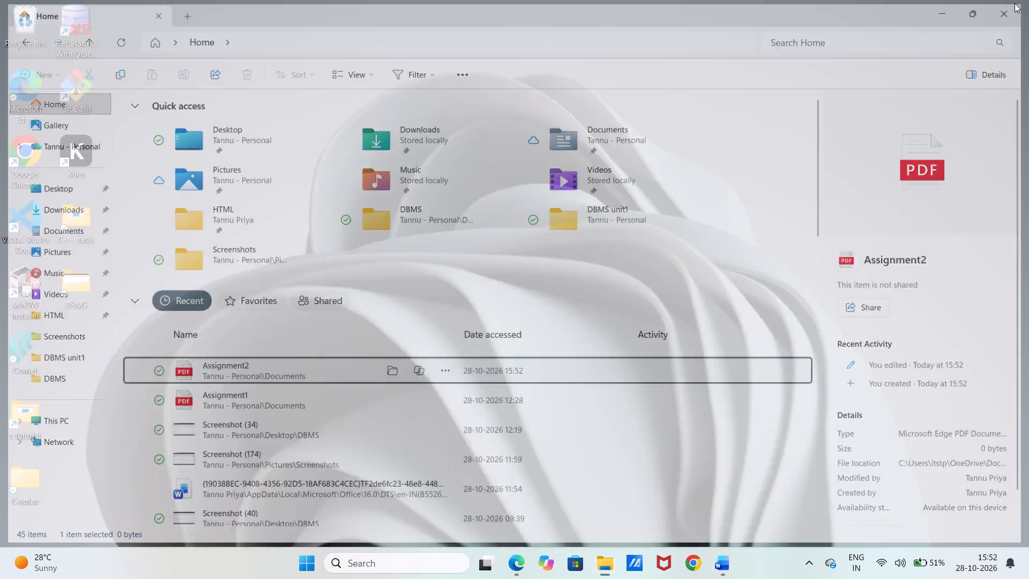
left_click(695, 573)
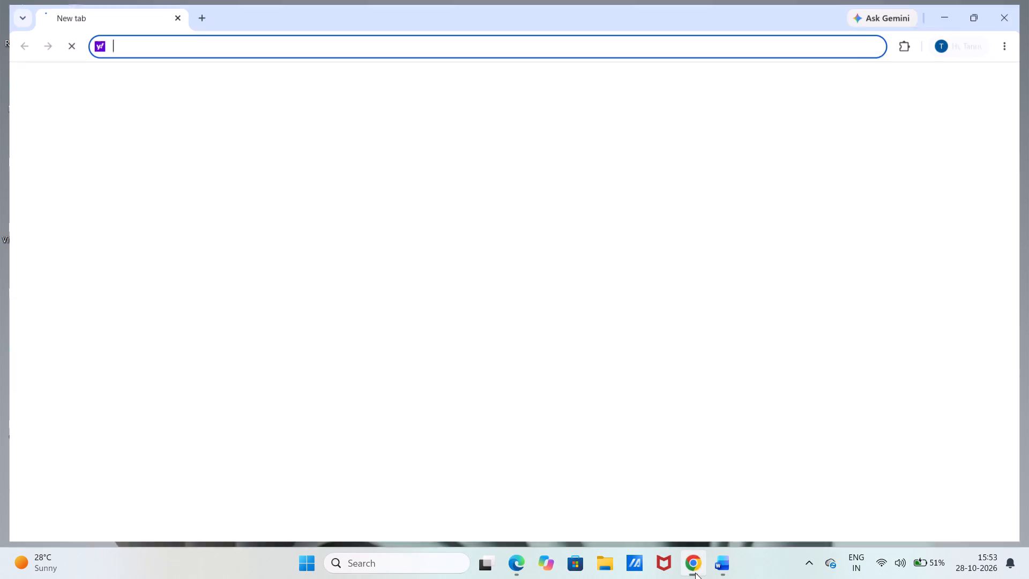
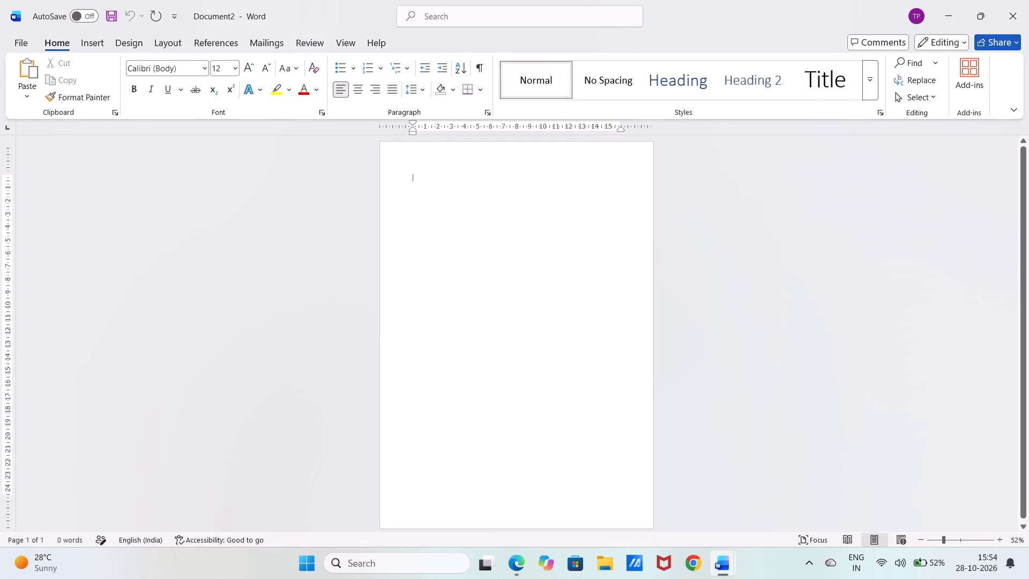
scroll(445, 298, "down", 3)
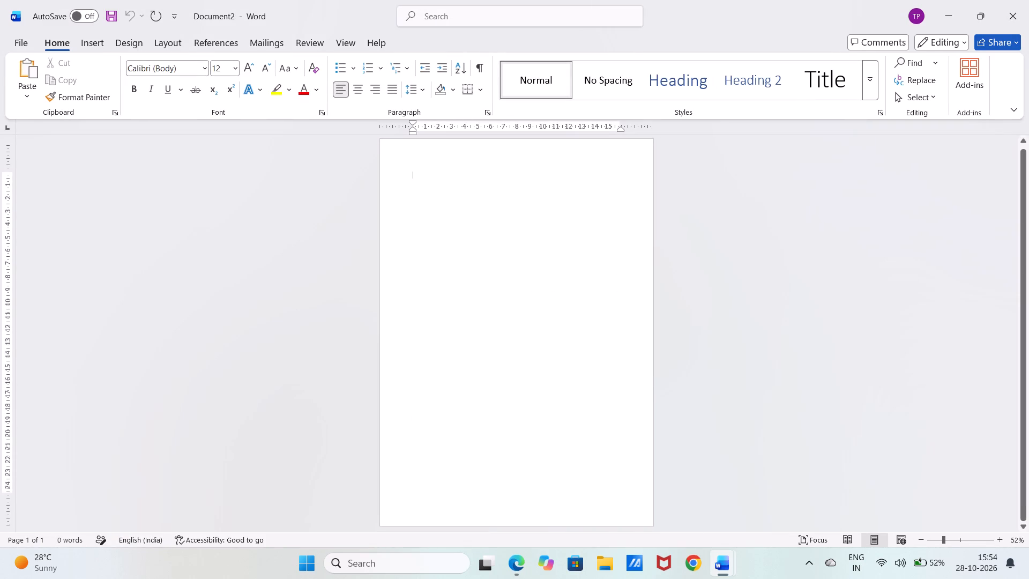
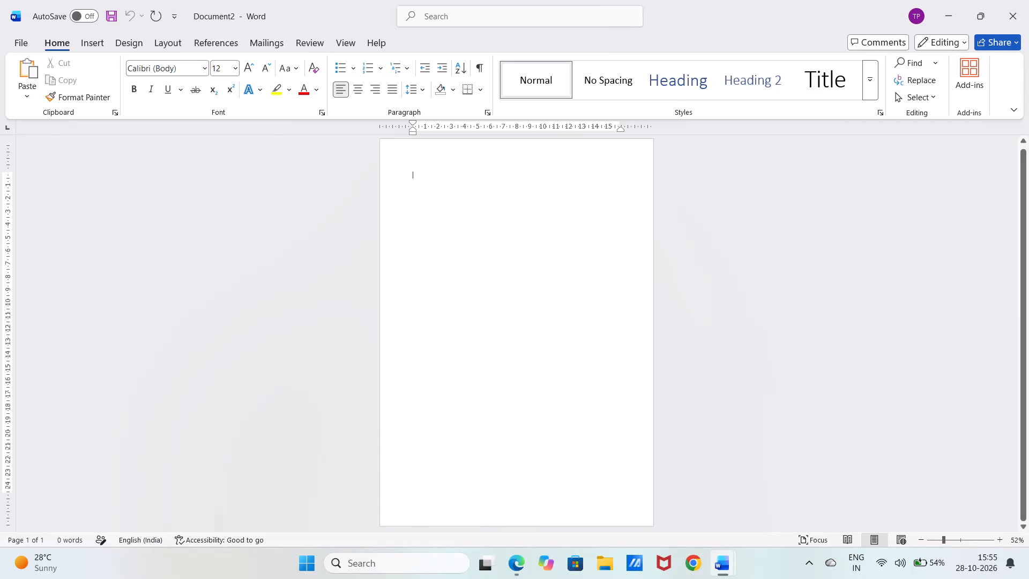
Close the finished screenshot document, Document1, saving it as Doc3 in the OneDrive Documents folder.
left_click(943, 11)
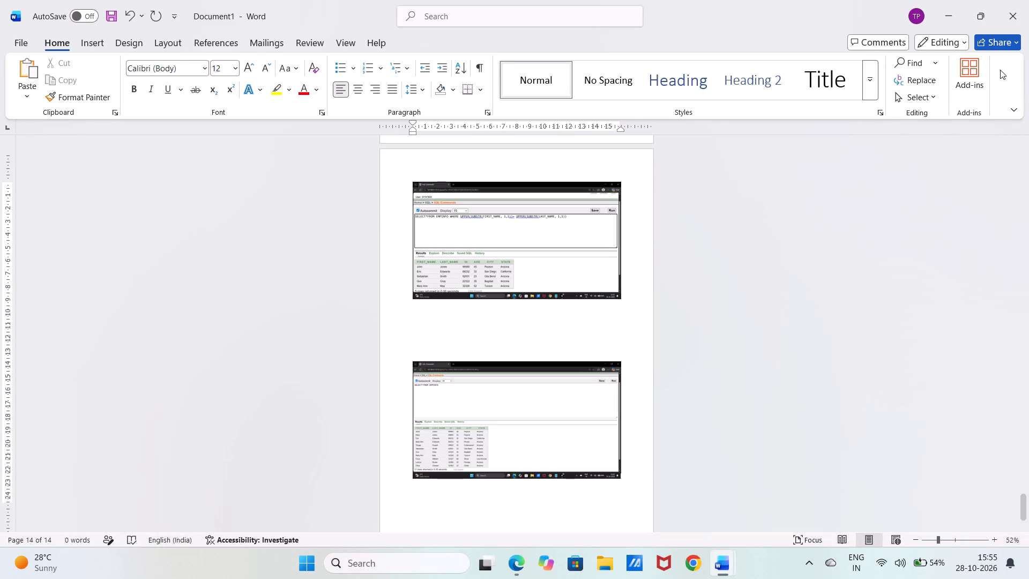
left_click(1016, 24)
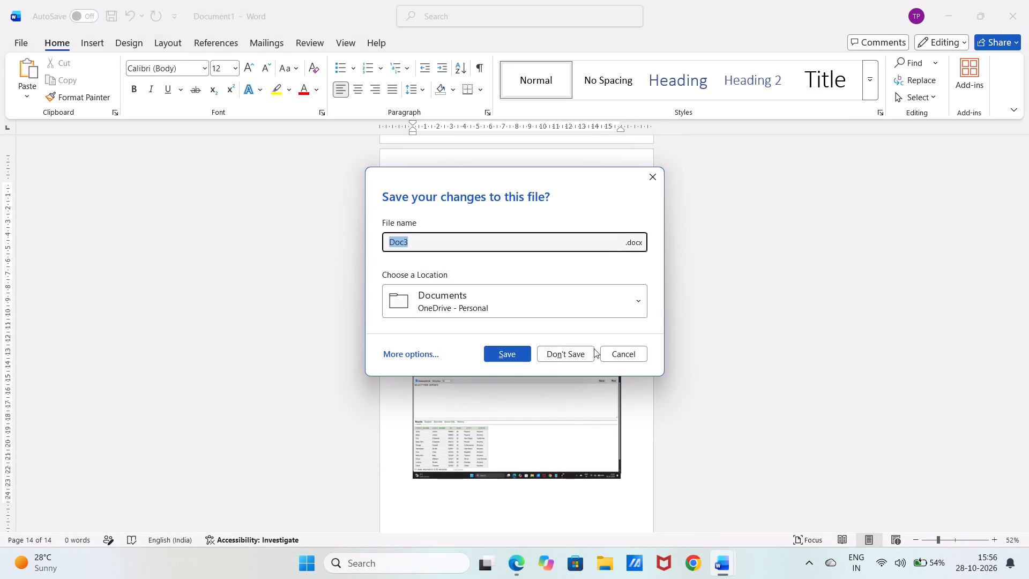
left_click(520, 358)
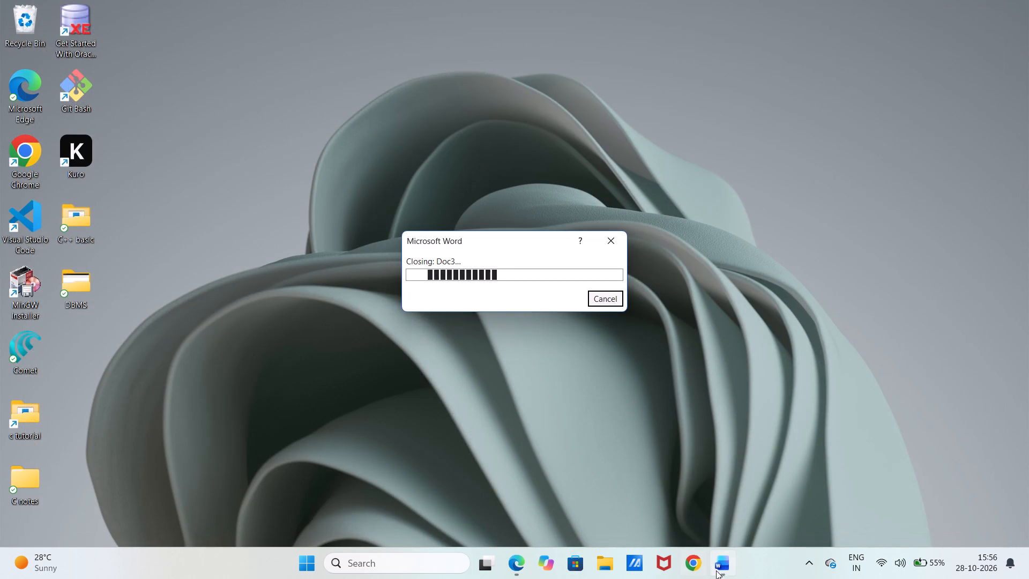
Open the Screenshots folder in File Explorer and arrange it side by side with the blank Word document.
left_click(724, 570)
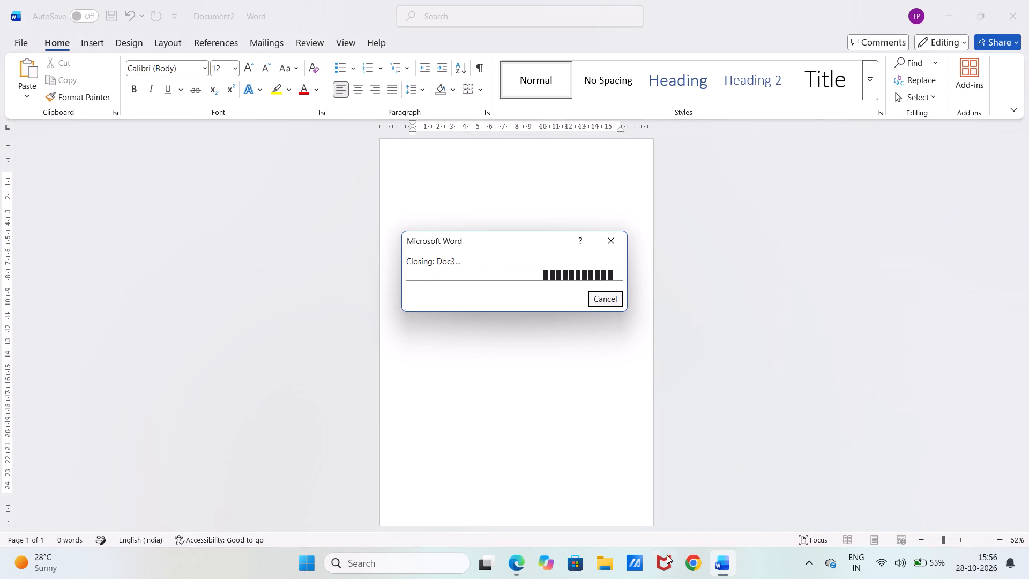
left_click(609, 567)
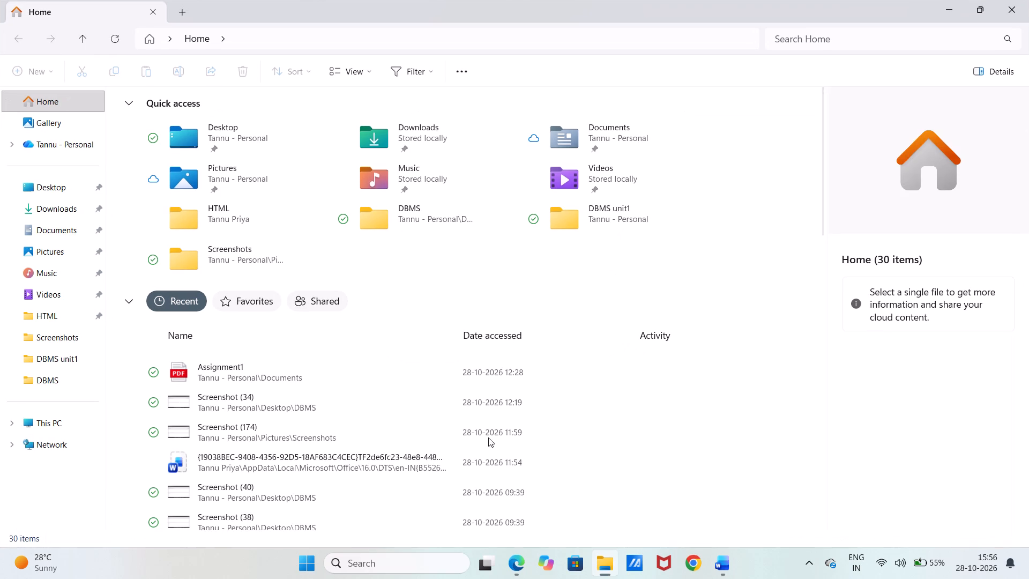
left_click(64, 337)
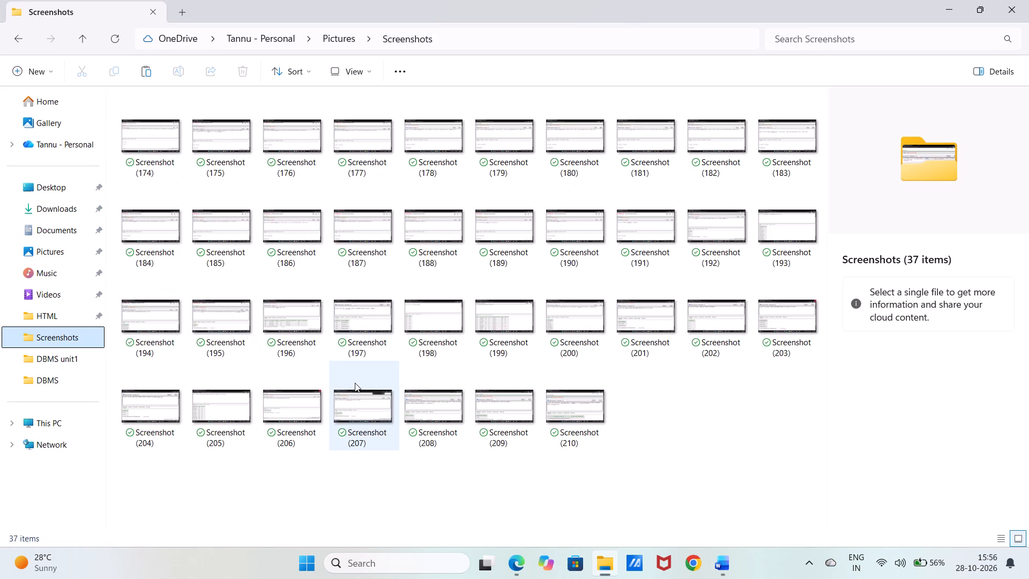
scroll(355, 383, "down", 3)
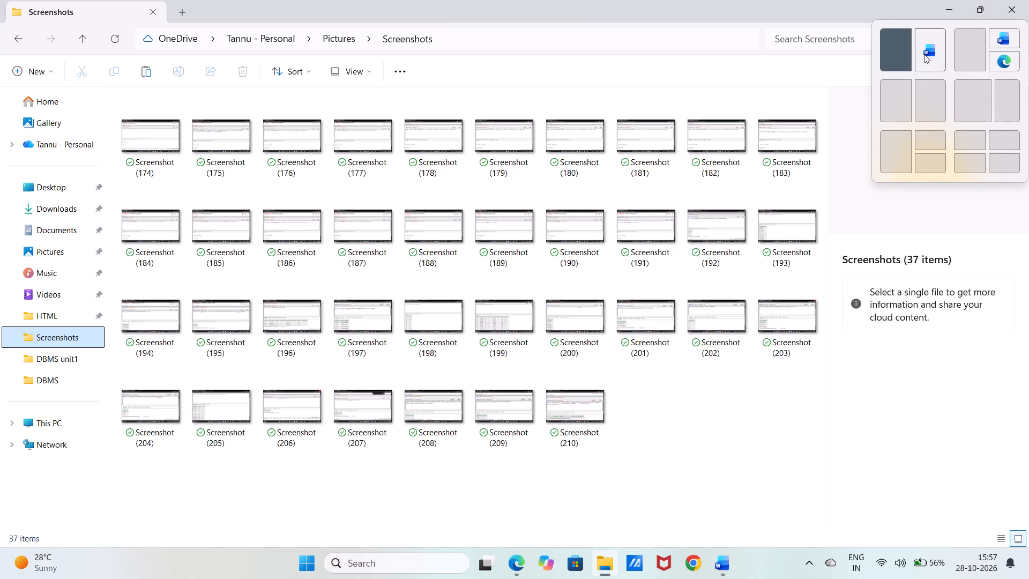
left_click(924, 54)
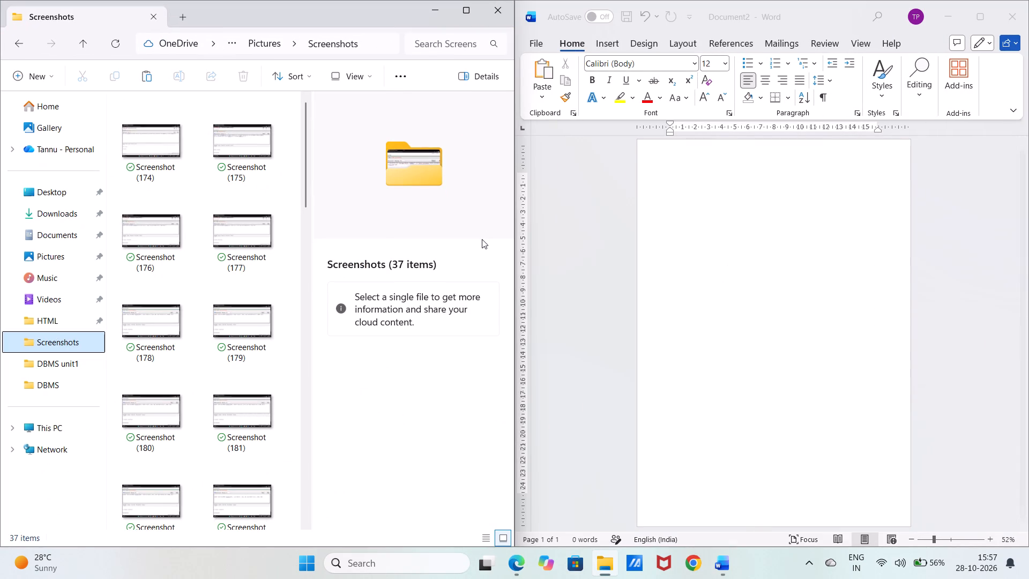
Copy Screenshot (174) from the folder into the start of the blank Word document.
left_click(169, 161)
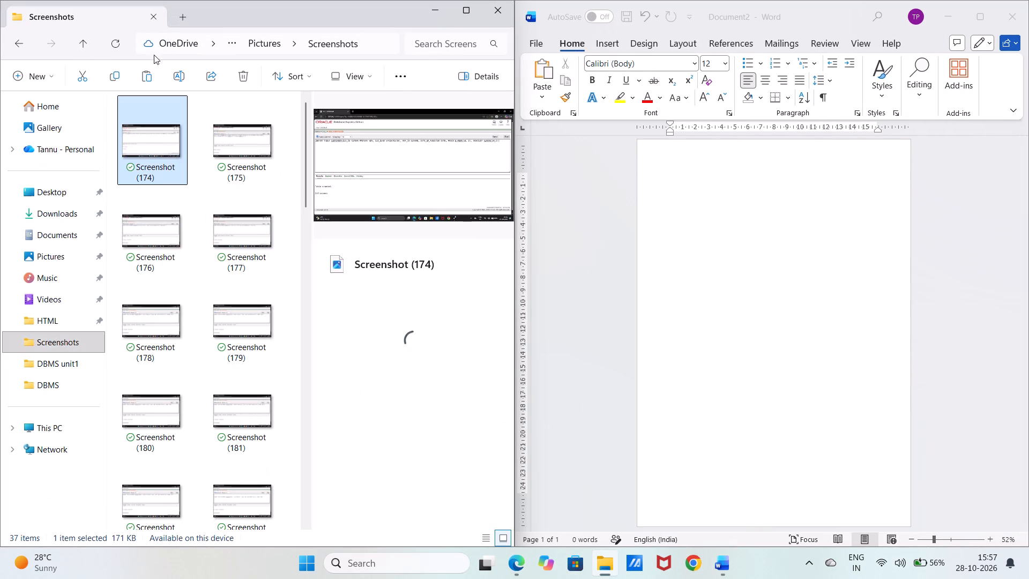
left_click(120, 82)
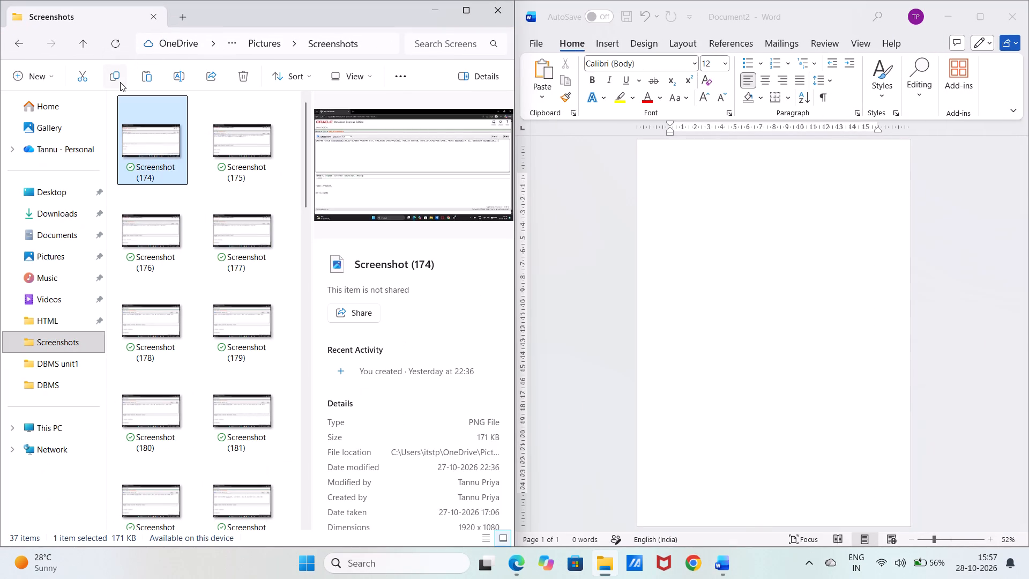
left_click(665, 202)
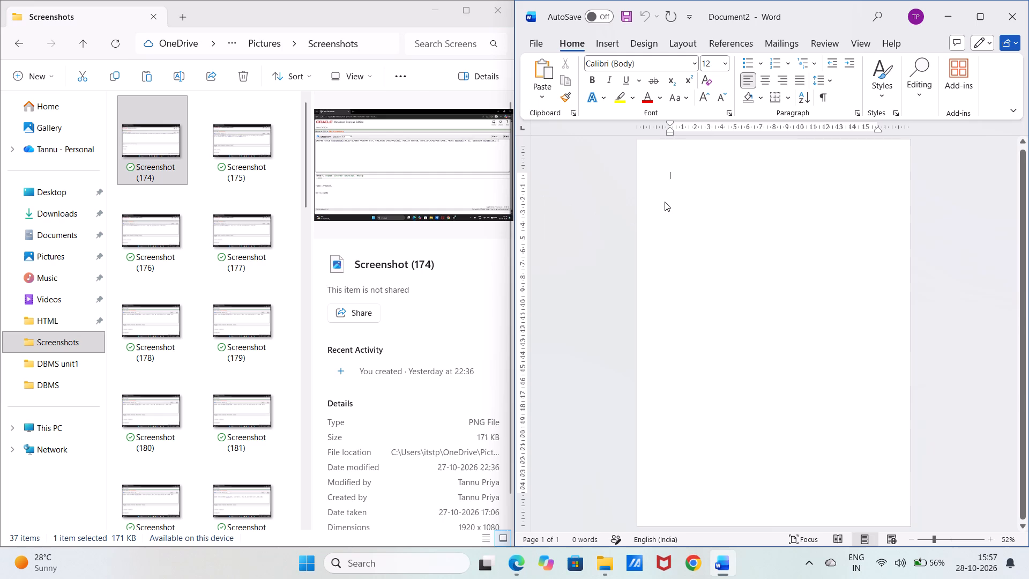
key("ctrl+v")
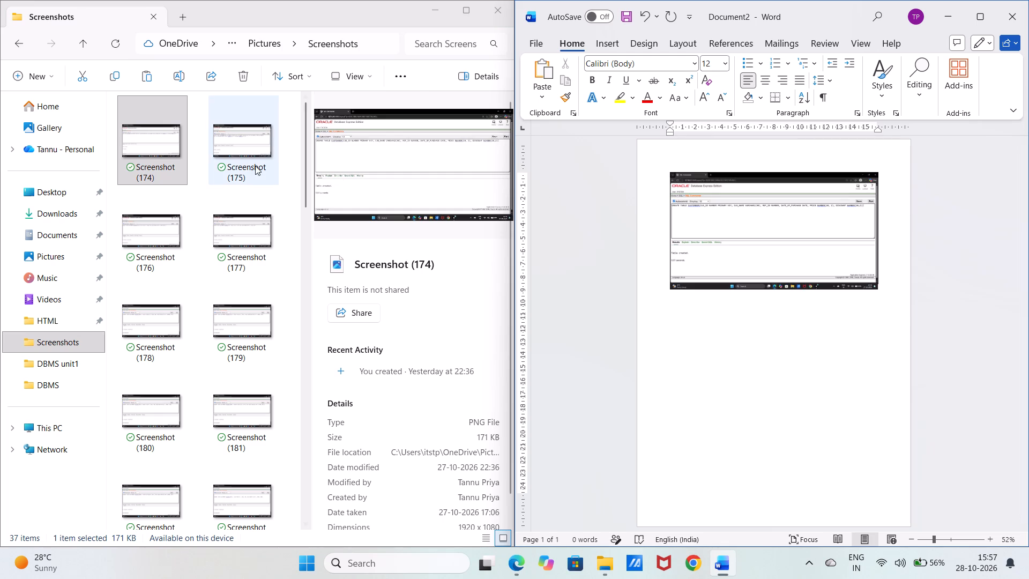
Copy Screenshot (175) into the document below the first image, leaving a gap of a few blank lines between them.
left_click(227, 160)
key("ctrl+c")
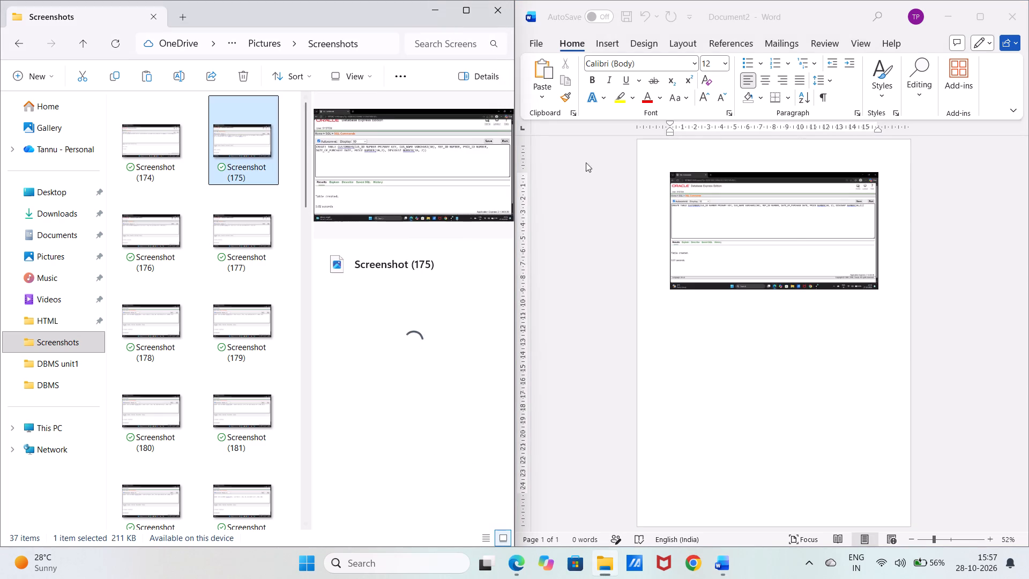
left_click(842, 324)
key("Return")
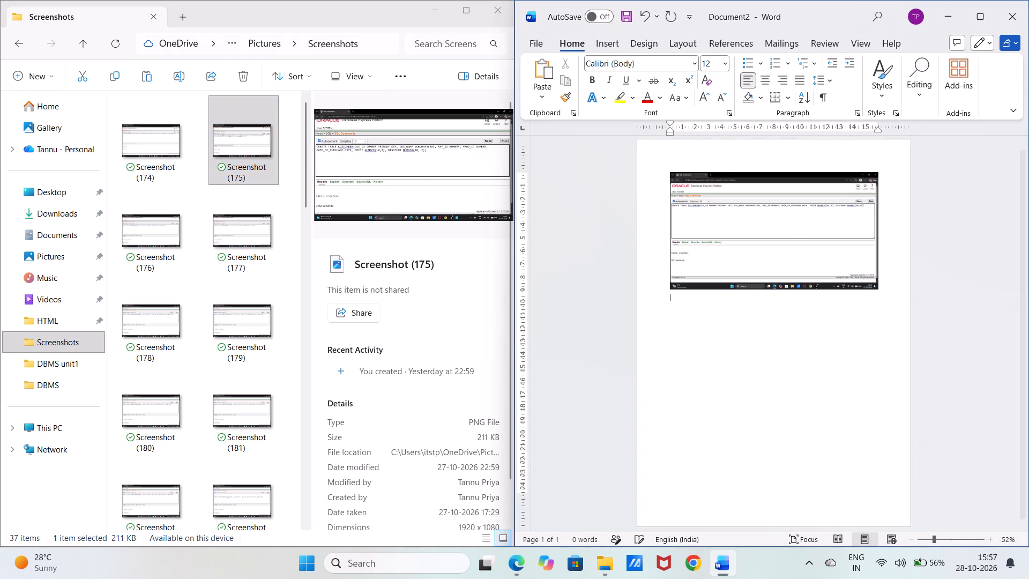
key("Return")
key("Return")
key("Return")
key("Return")
key("Return")
key("BackSpace")
key("ctrl+v")
scroll(842, 324, "down", 6)
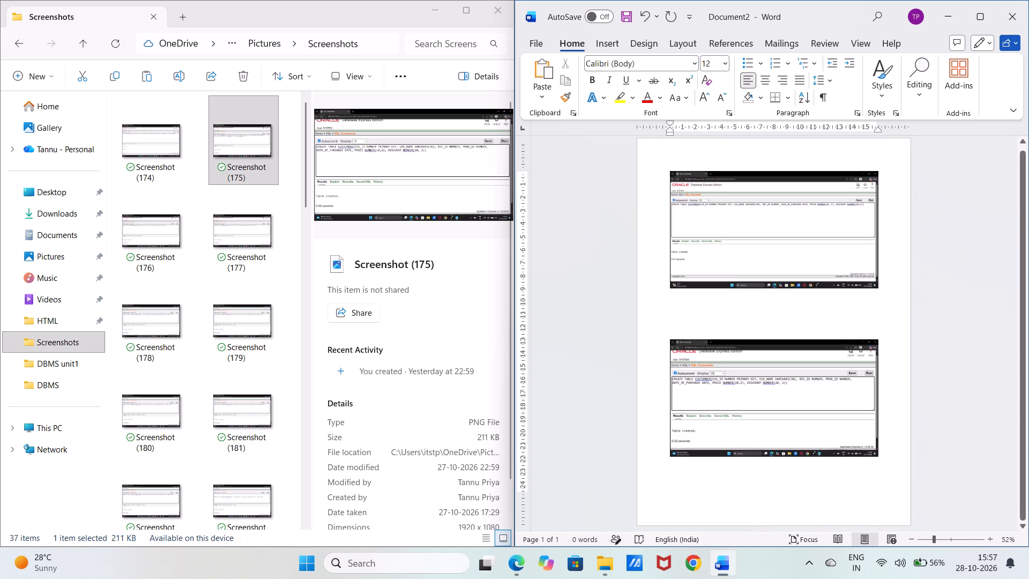
Add a page break after the second image and paste Screenshot (176) at the top of page 2.
key("ctrl+n")
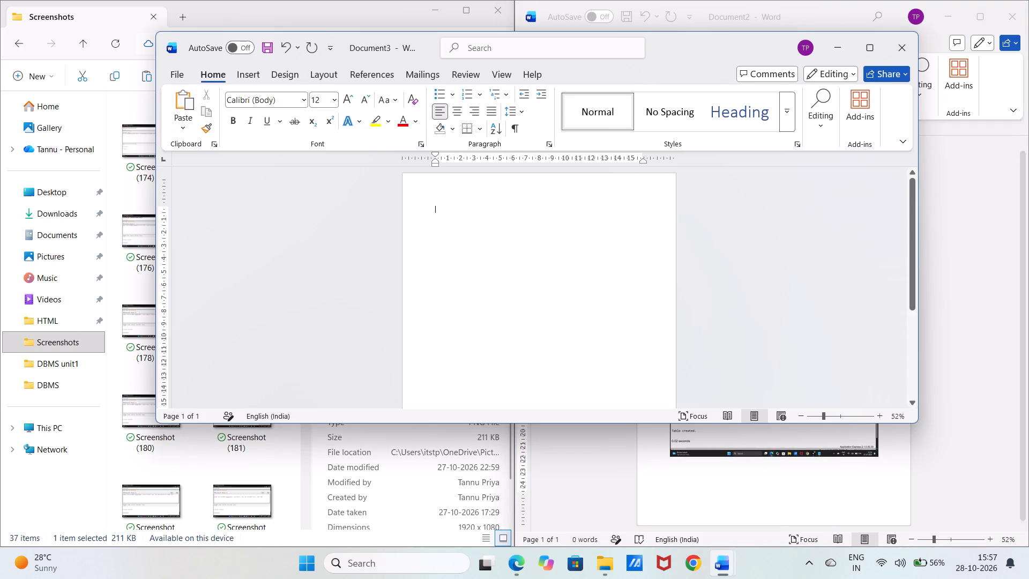
left_click(900, 41)
scroll(856, 453, "down", 4)
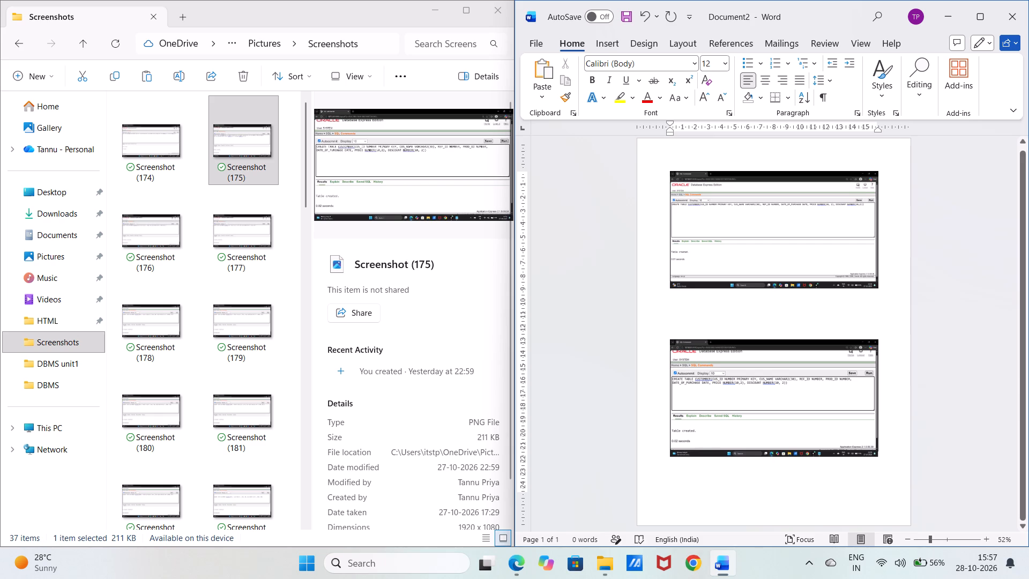
key("ctrl+Return")
scroll(856, 453, "down", 5)
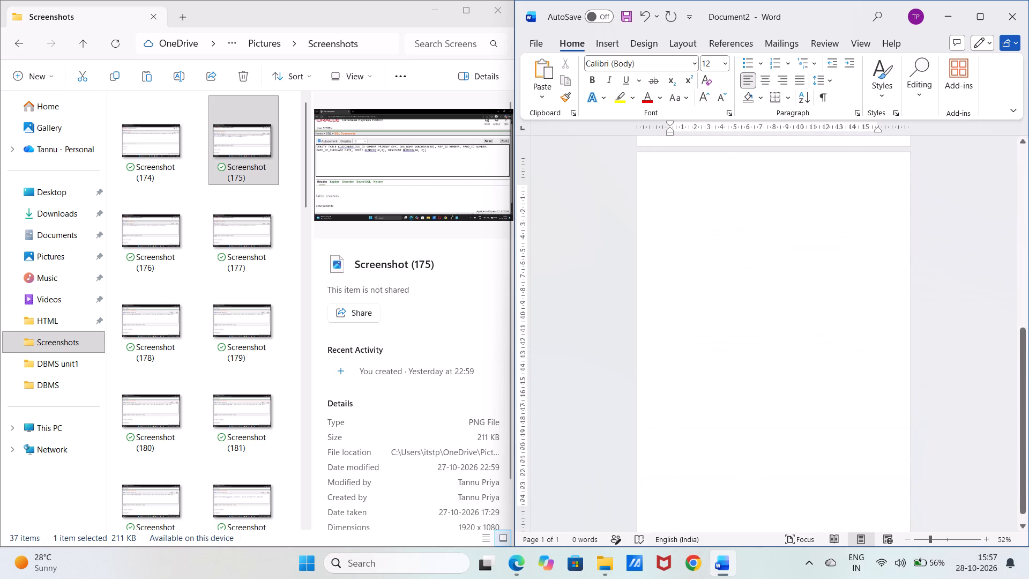
left_click(168, 244)
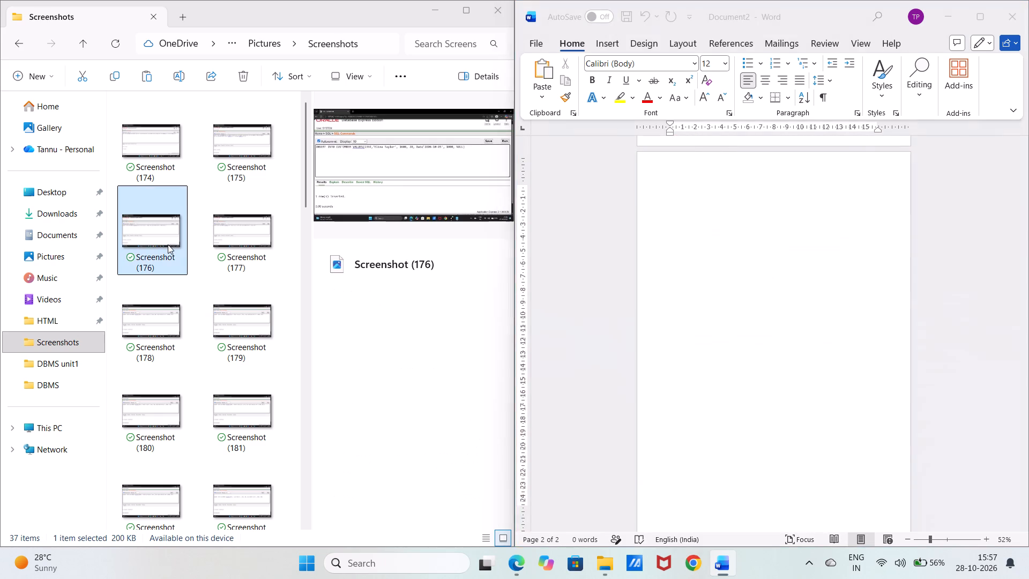
key("ctrl+c")
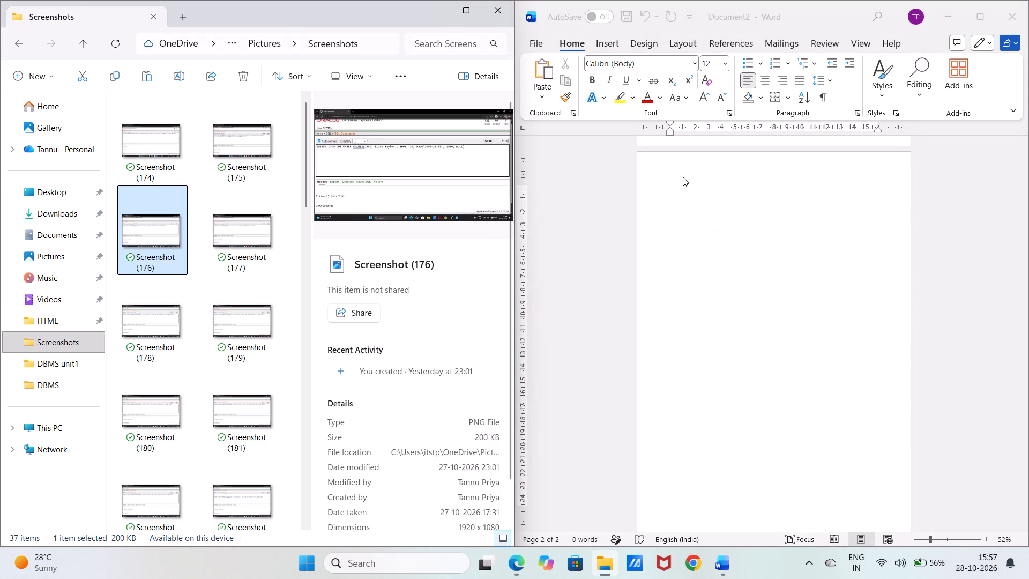
left_click(683, 177)
key("ctrl+v")
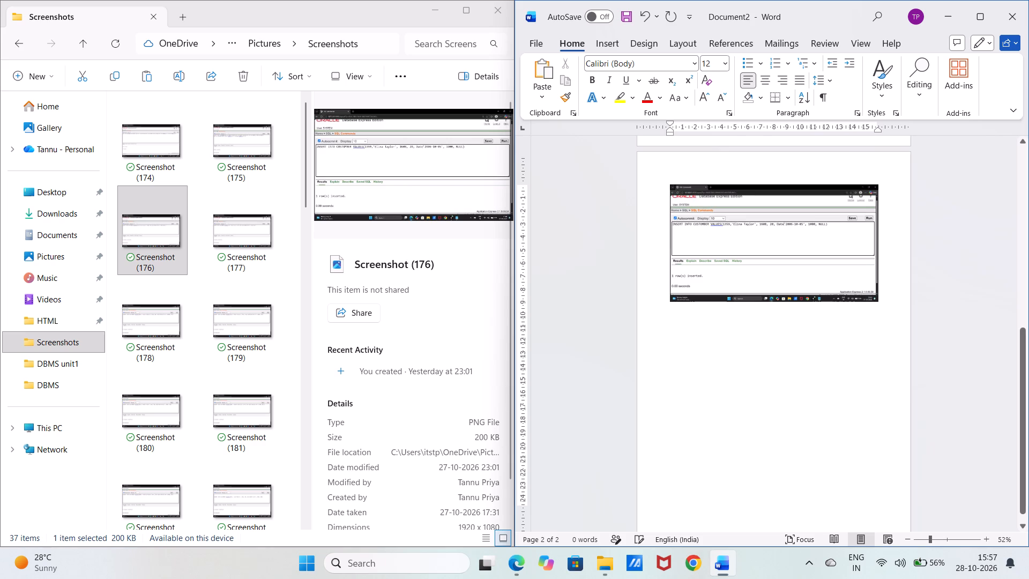
Insert five line breaks below the page 2 image and paste Screenshot (177) there.
key("Return")
key("Return")
key("Return")
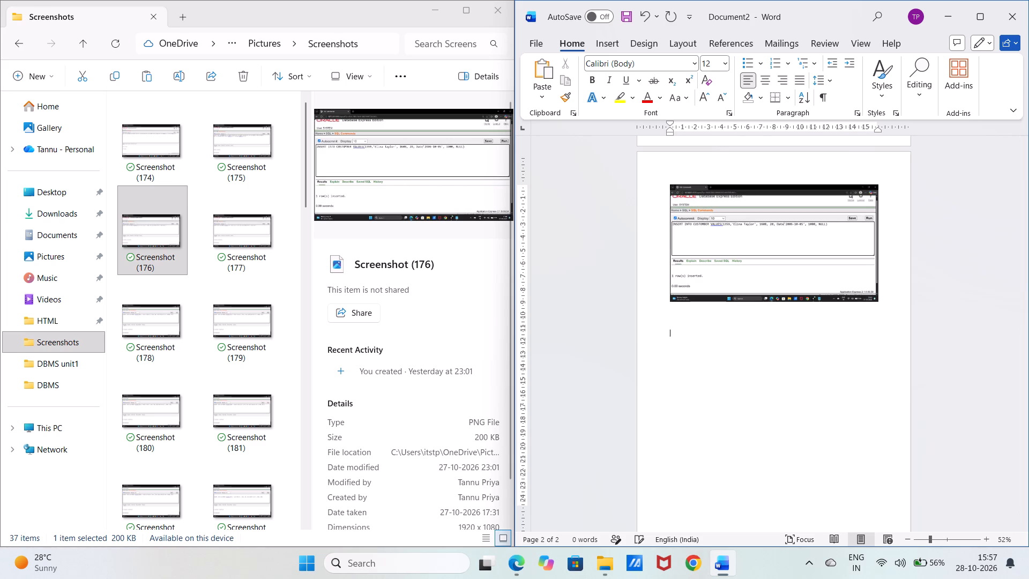
key("Return")
key("Return")
left_click(259, 246)
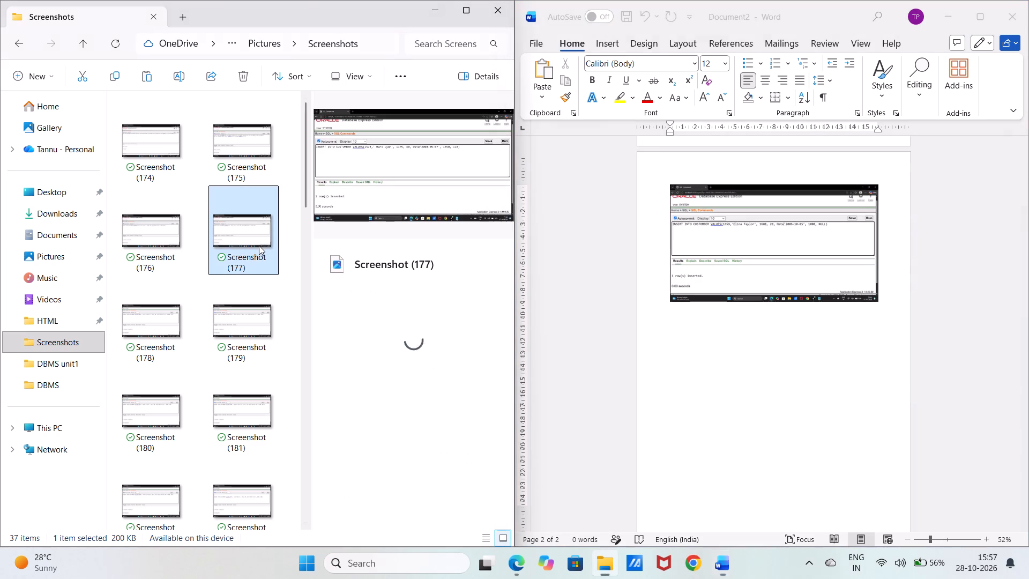
key("ctrl+c")
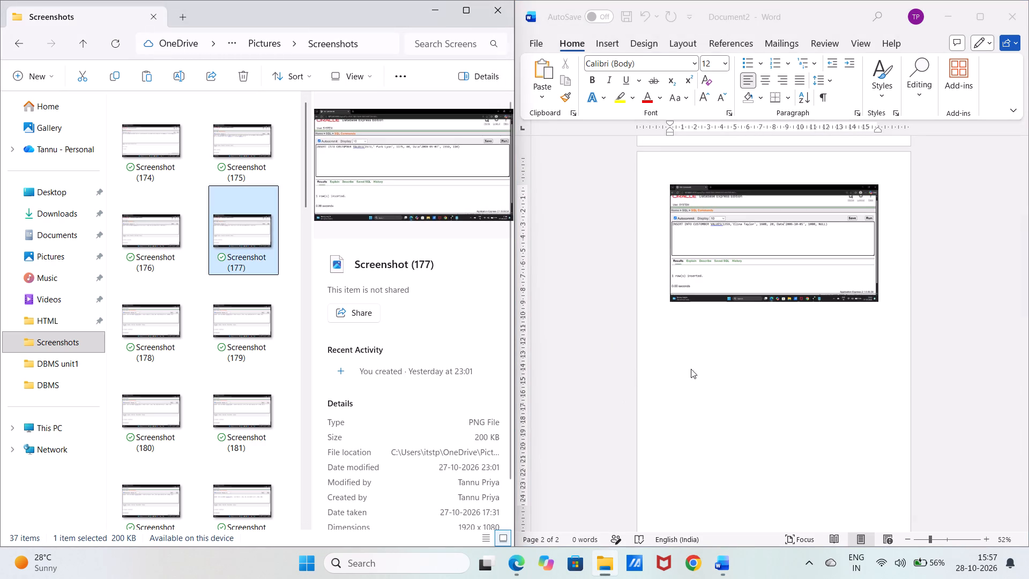
left_click(700, 369)
key("ctrl+v")
scroll(700, 369, "down", 2)
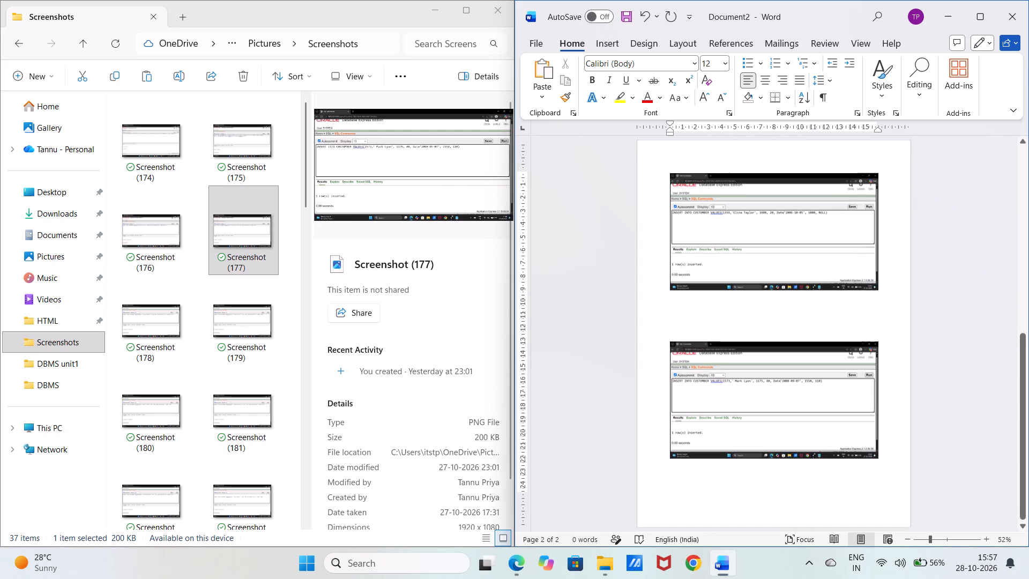
Add a page break after Screenshot (177) and paste Screenshot (178) at the top of page 3.
scroll(700, 369, "down", 3)
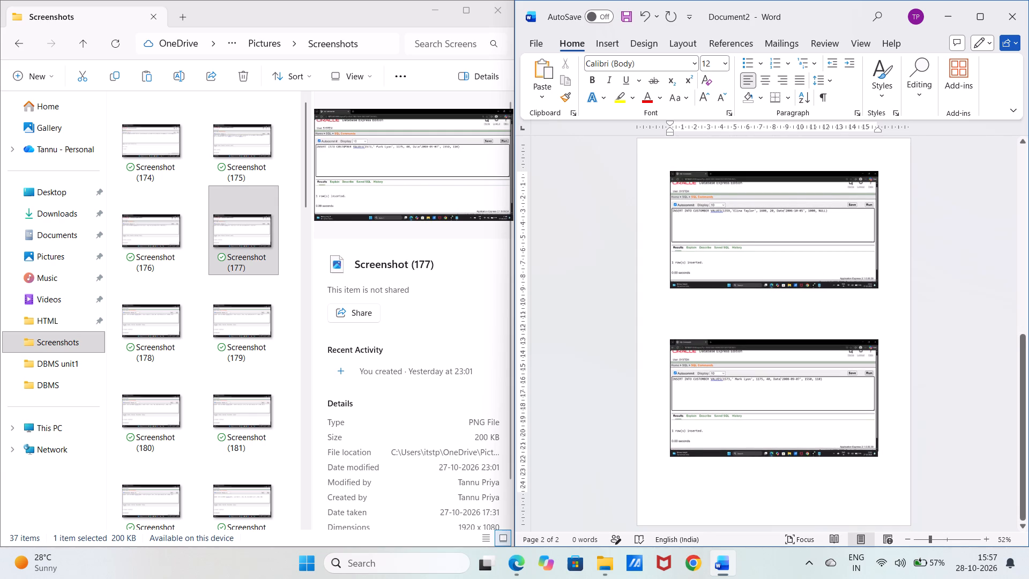
key("ctrl+Return")
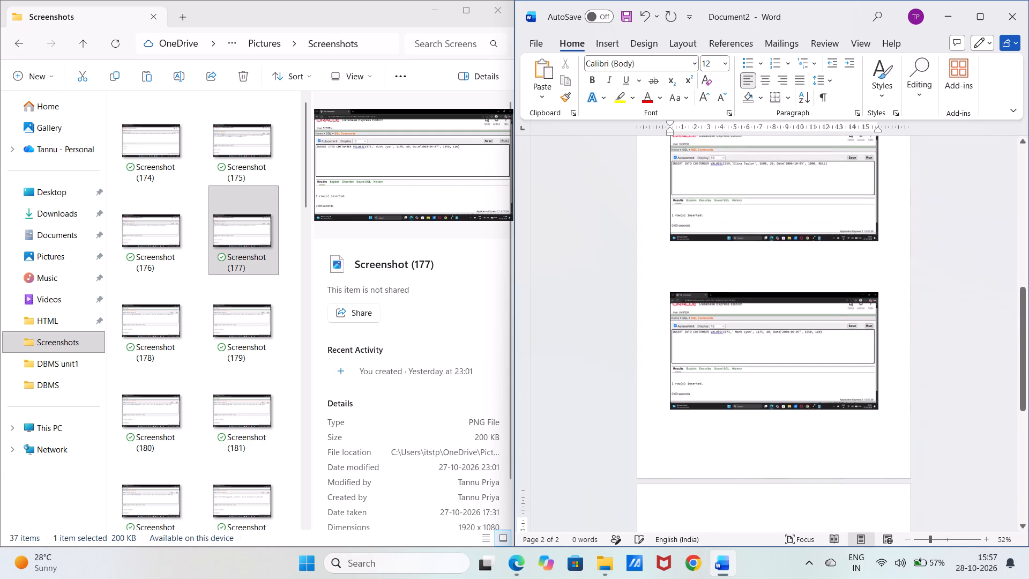
scroll(926, 303, "down", 4)
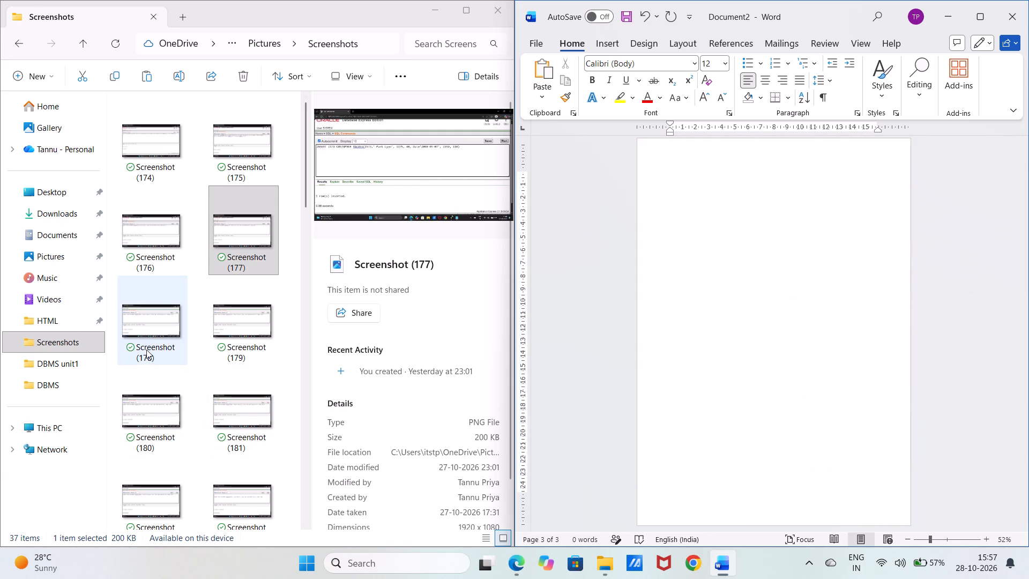
left_click(146, 350)
key("ctrl+c")
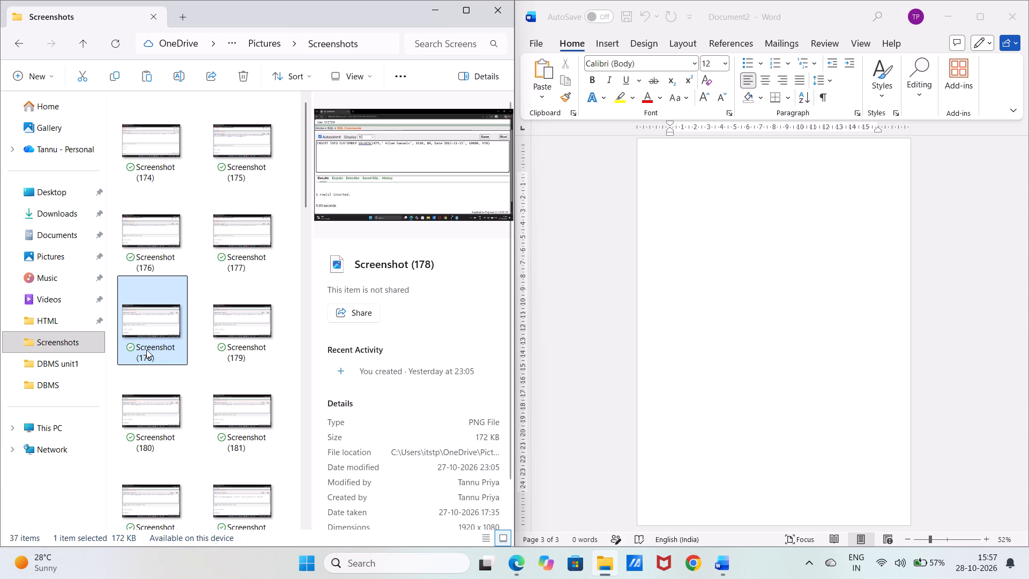
left_click(692, 170)
key("ctrl+v")
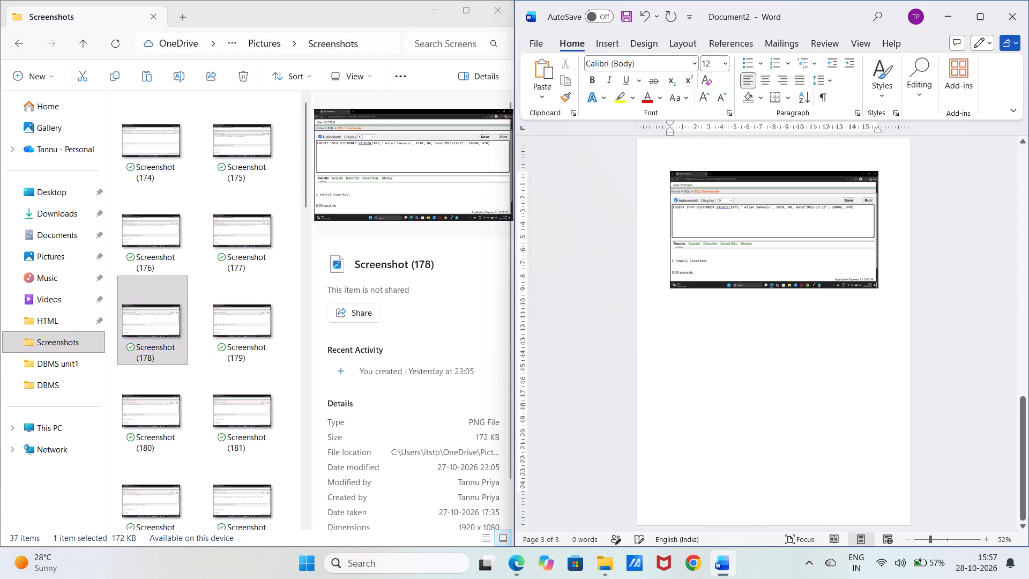
Copy Screenshot (179) onto page 3, five line breaks below the first image.
left_click(252, 344)
key("ctrl+c")
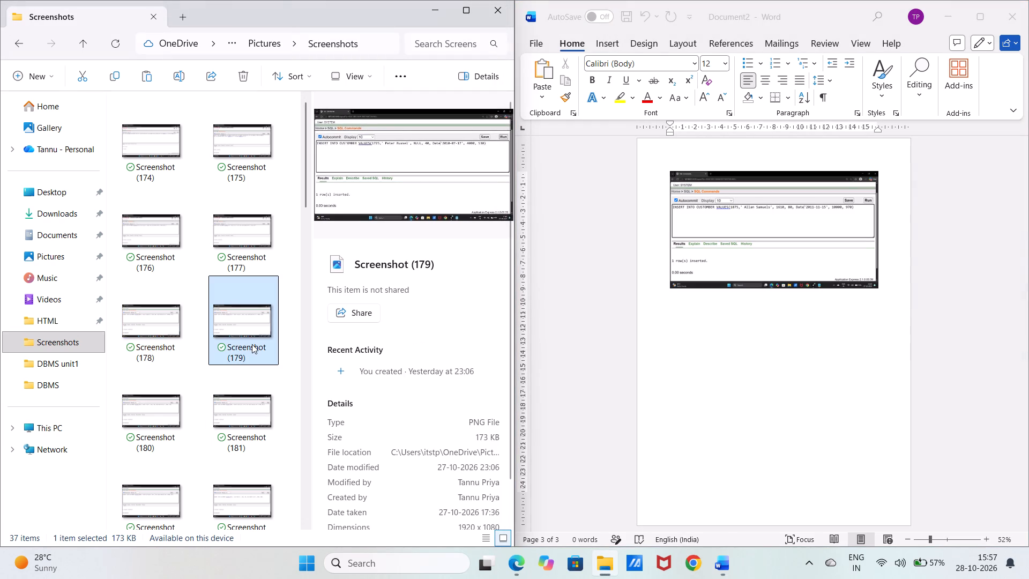
left_click(888, 303)
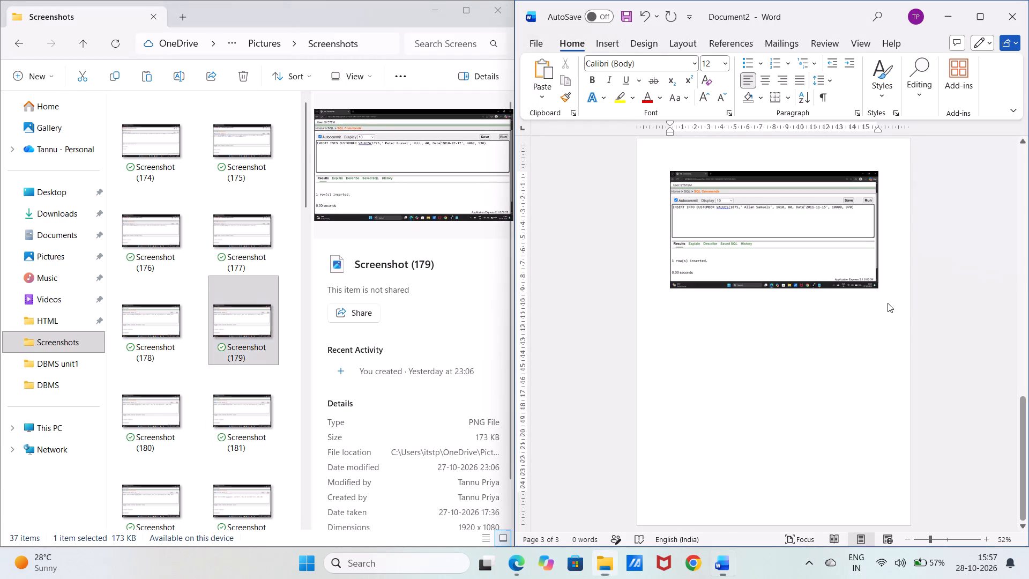
key("Return")
key("Return")
key("Return")
key("Return")
key("Return")
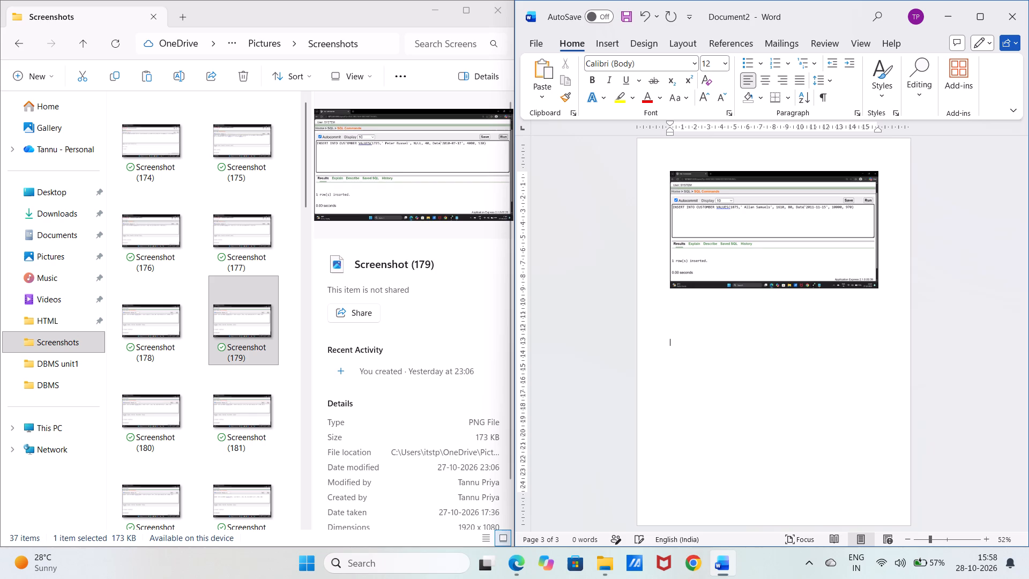
key("ctrl+v")
scroll(888, 303, "down", 8)
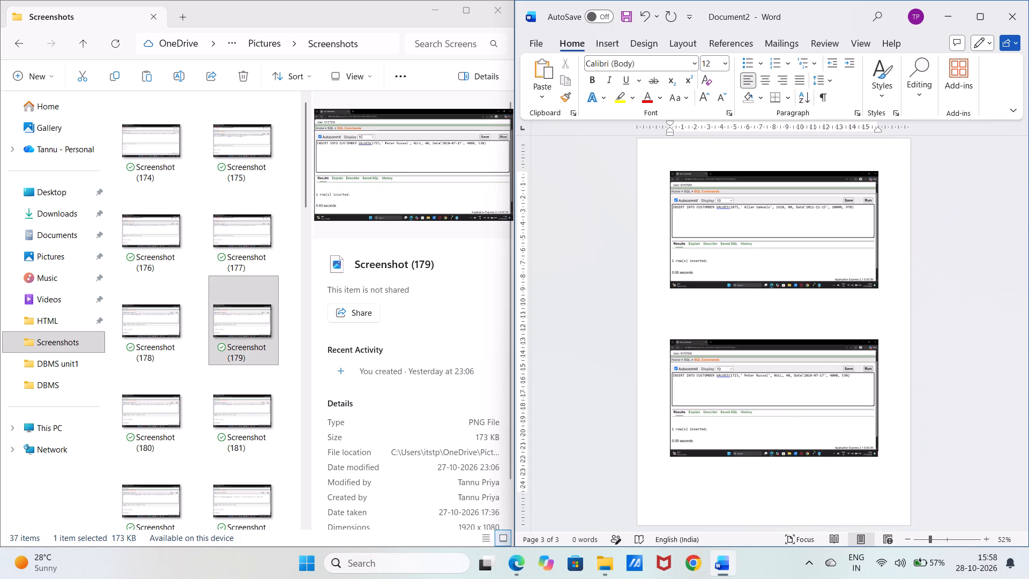
Add a page break after Screenshot (179) and paste Screenshot (180) at the top of page 4.
key("ctrl+Return")
scroll(888, 303, "down", 5)
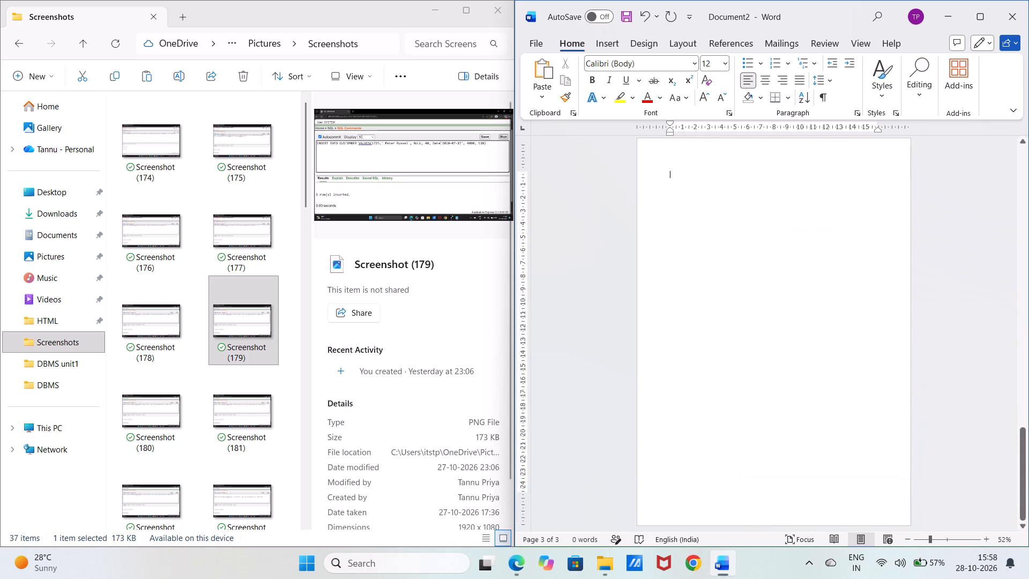
left_click(139, 415)
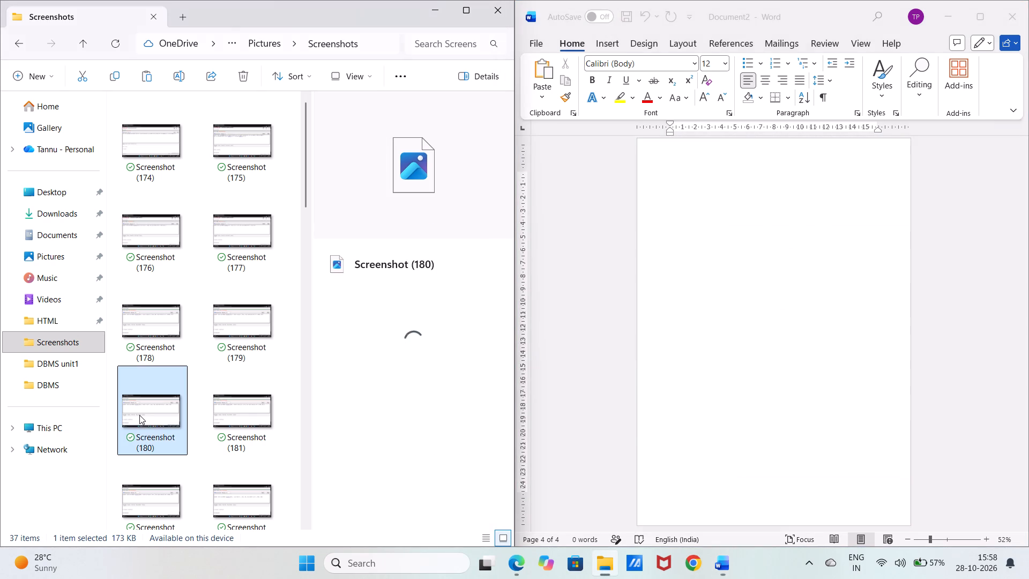
key("ctrl+c")
left_click(709, 179)
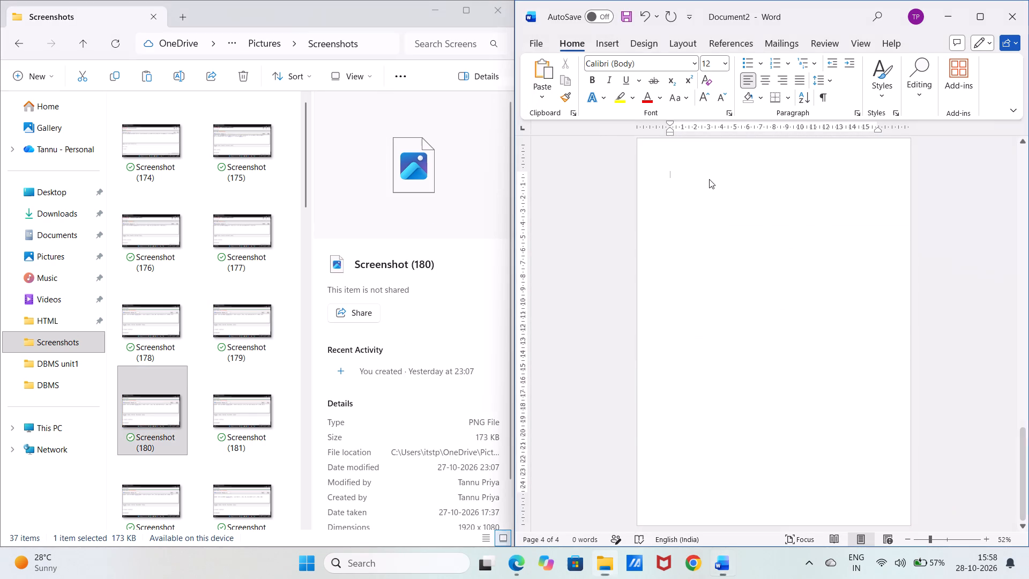
key("ctrl+v")
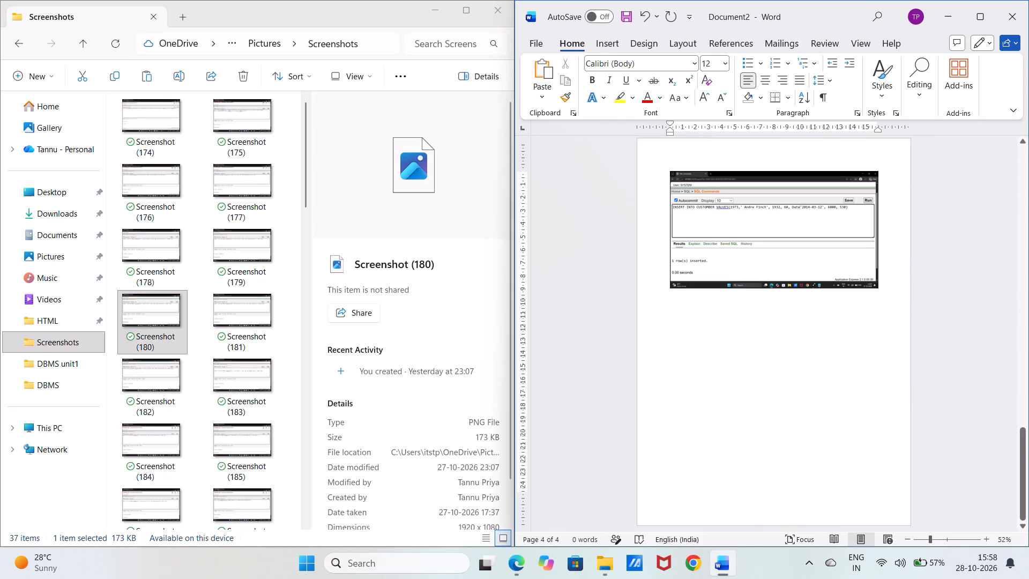
Copy Screenshot (181) onto page 4, five line breaks below the first image.
left_click(254, 331)
key("ctrl+c")
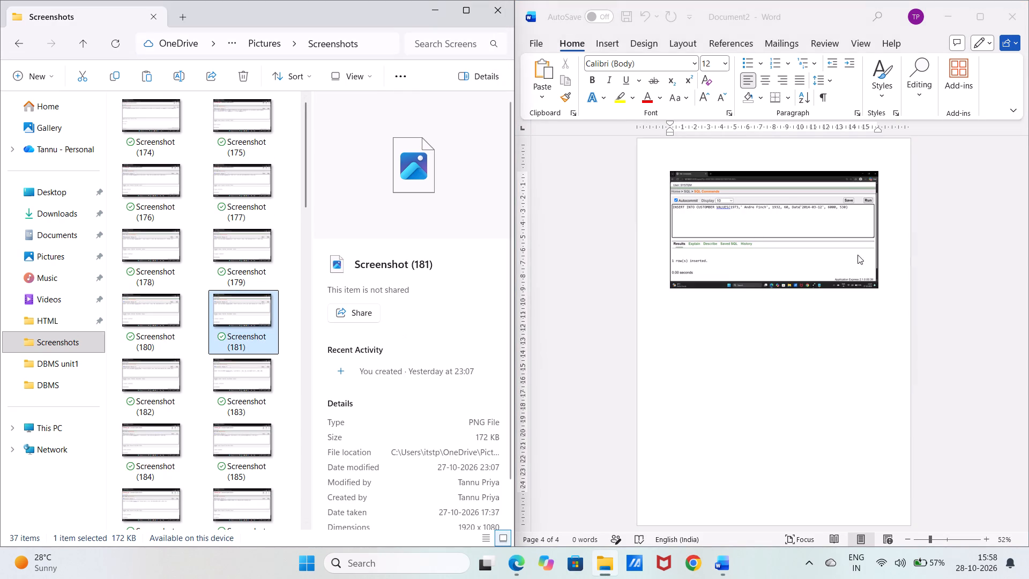
left_click(897, 281)
key("Return")
key("Return")
key("Return")
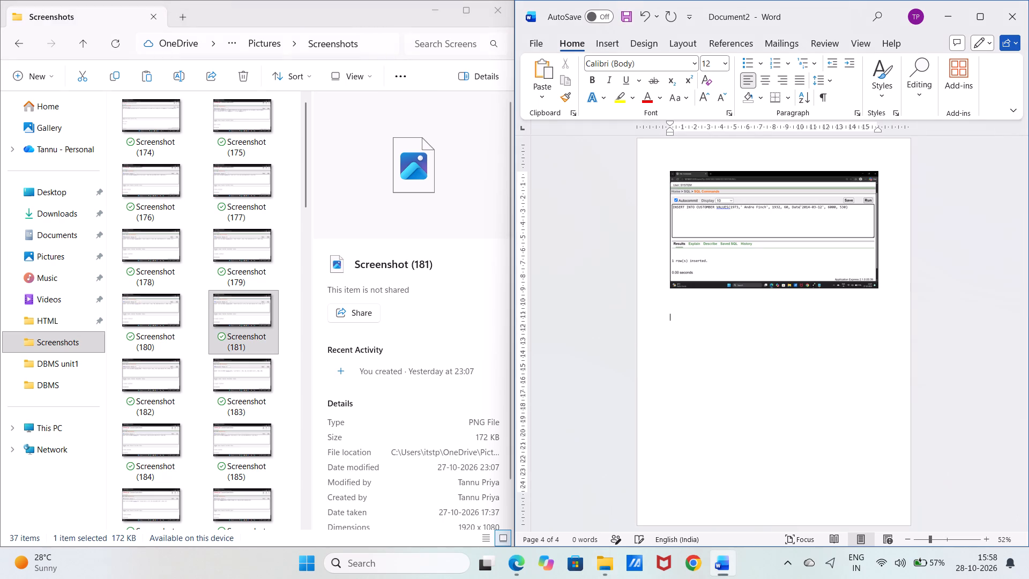
key("Return")
key("Return")
key("ctrl+v")
Add a page break after Screenshot (181) and paste Screenshot (182) at the top of page 5.
scroll(897, 281, "down", 4)
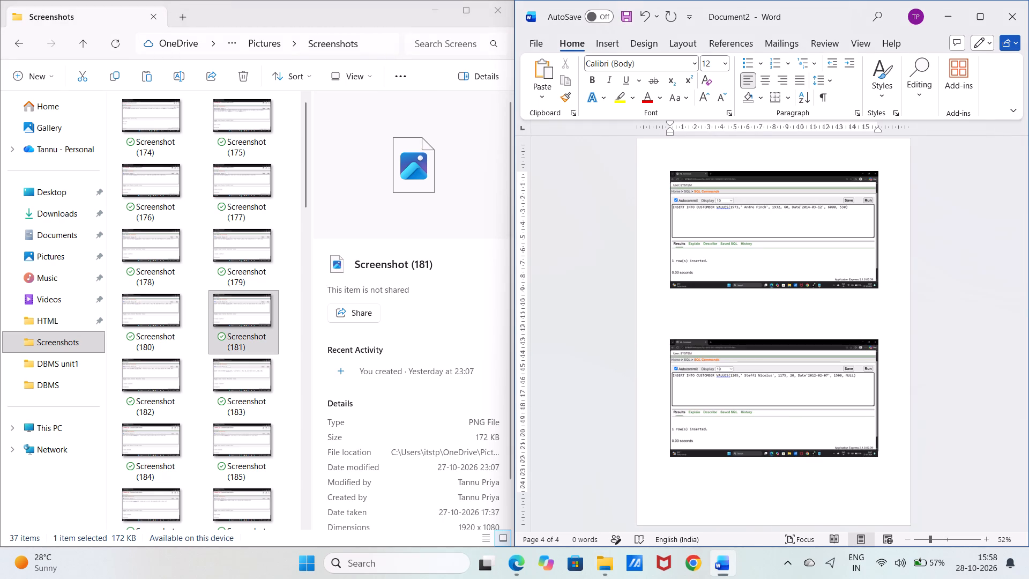
key("ctrl+Return")
scroll(897, 281, "down", 3)
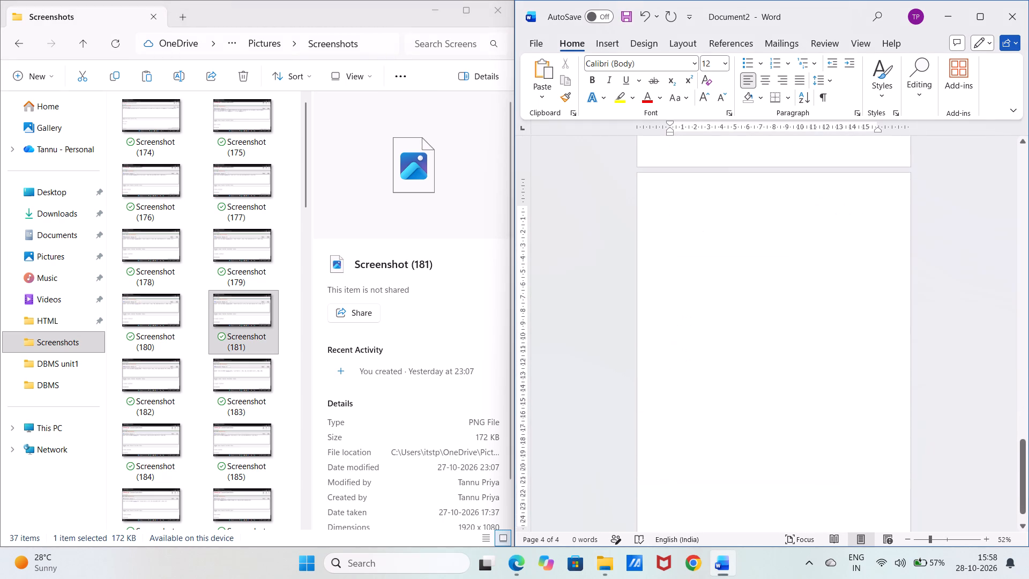
scroll(897, 281, "down", 3)
left_click(155, 376)
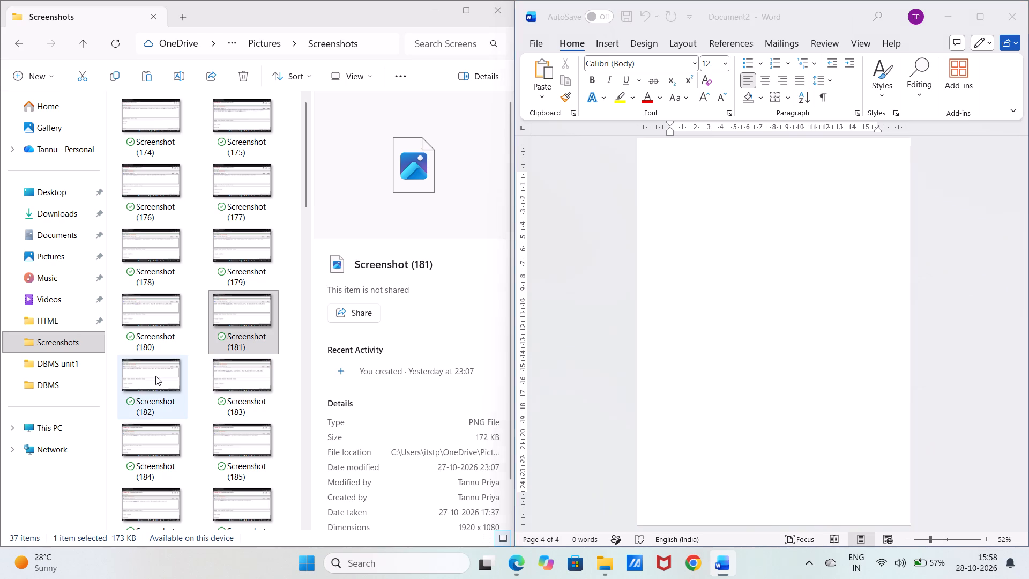
key("ctrl+c")
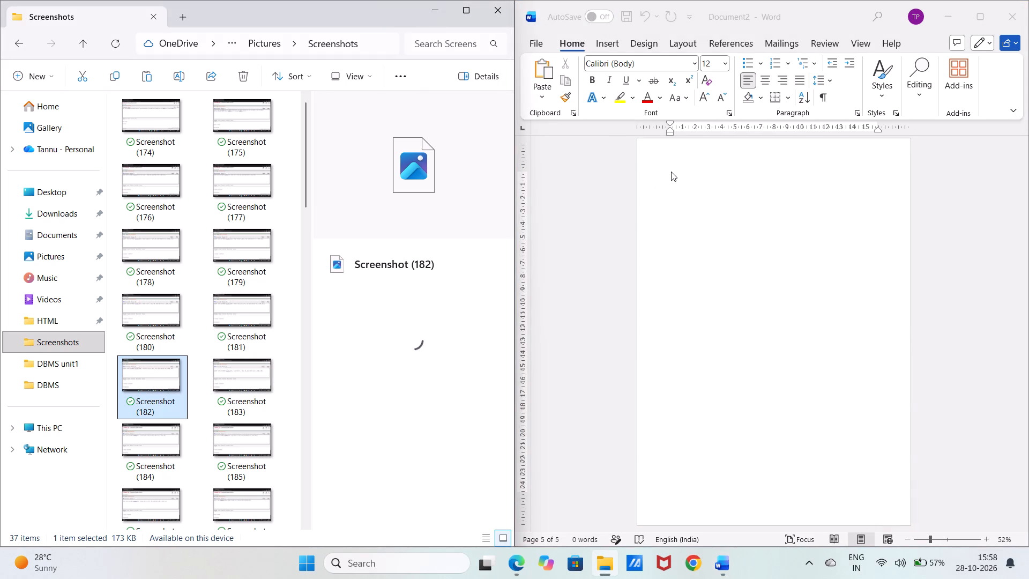
left_click(671, 172)
key("ctrl+v")
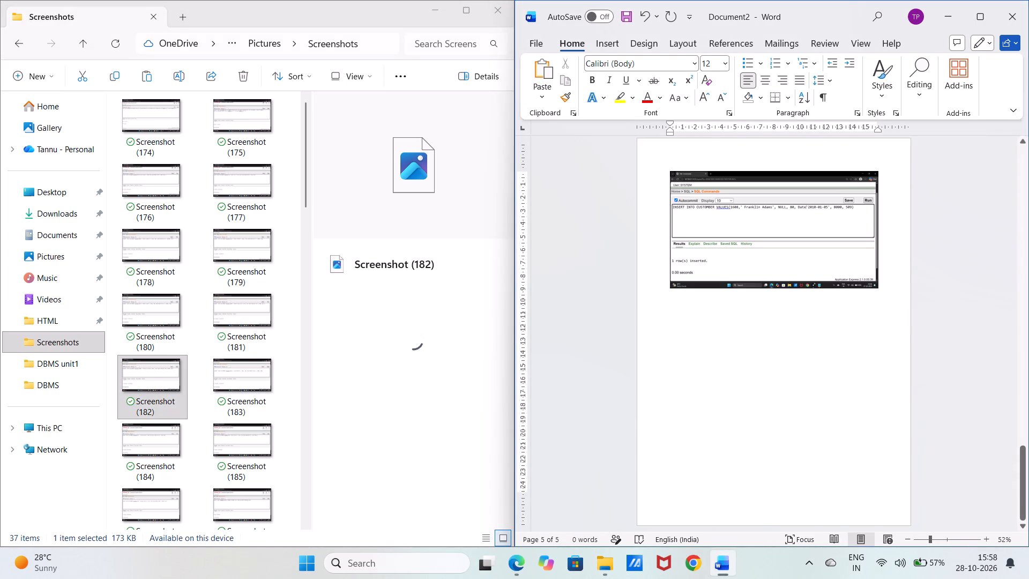
Insert five line breaks below the first image on page 5 and paste Screenshot (183) there.
key("Return")
key("Return")
key("Return")
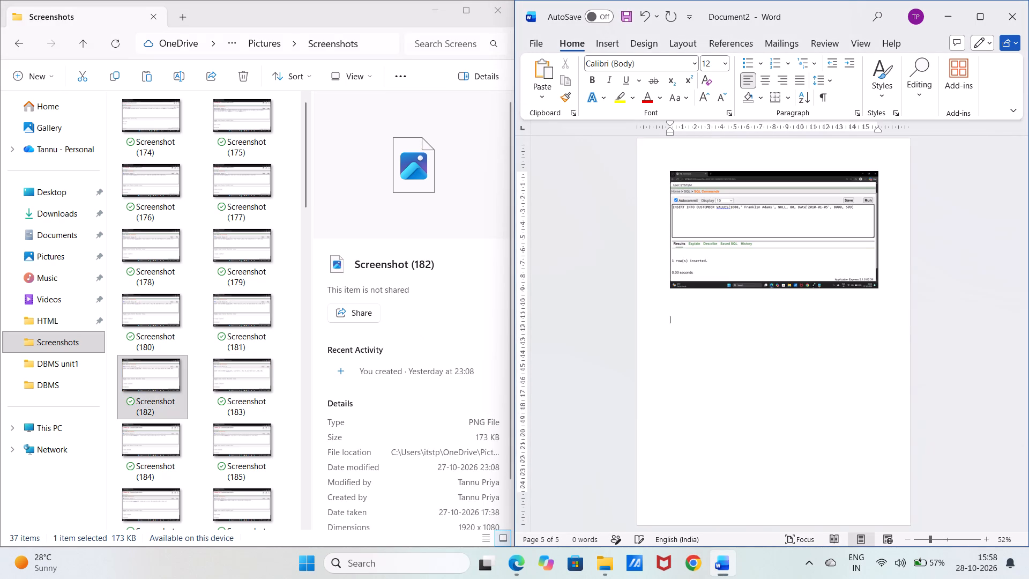
key("Return")
key("Return")
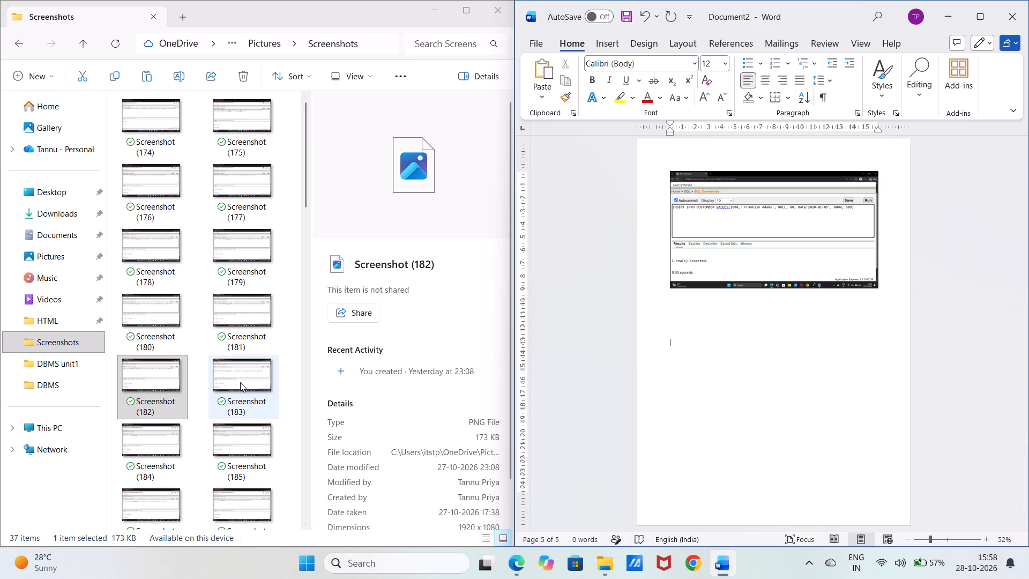
left_click(240, 382)
key("ctrl+c")
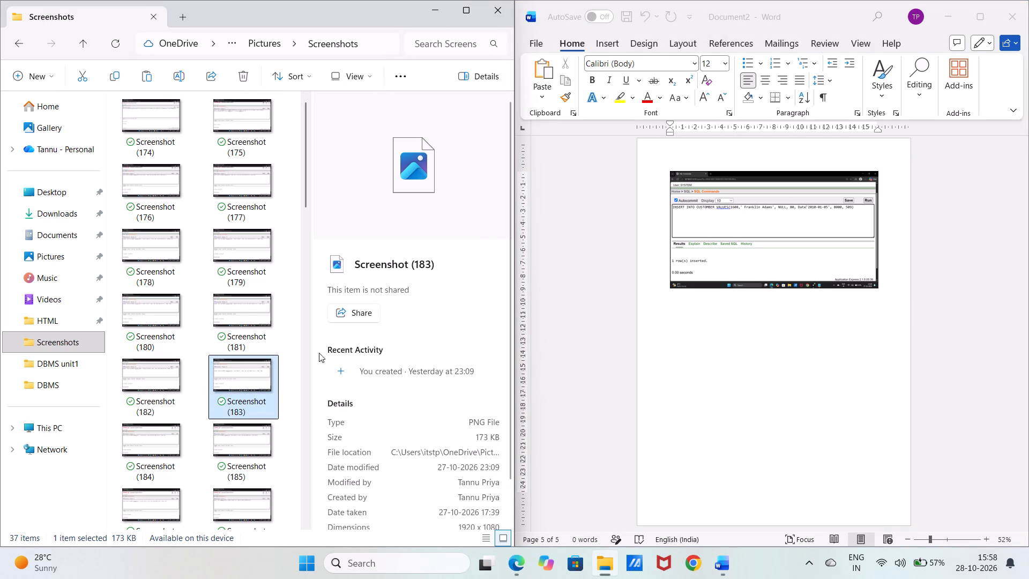
left_click(718, 381)
key("ctrl+v")
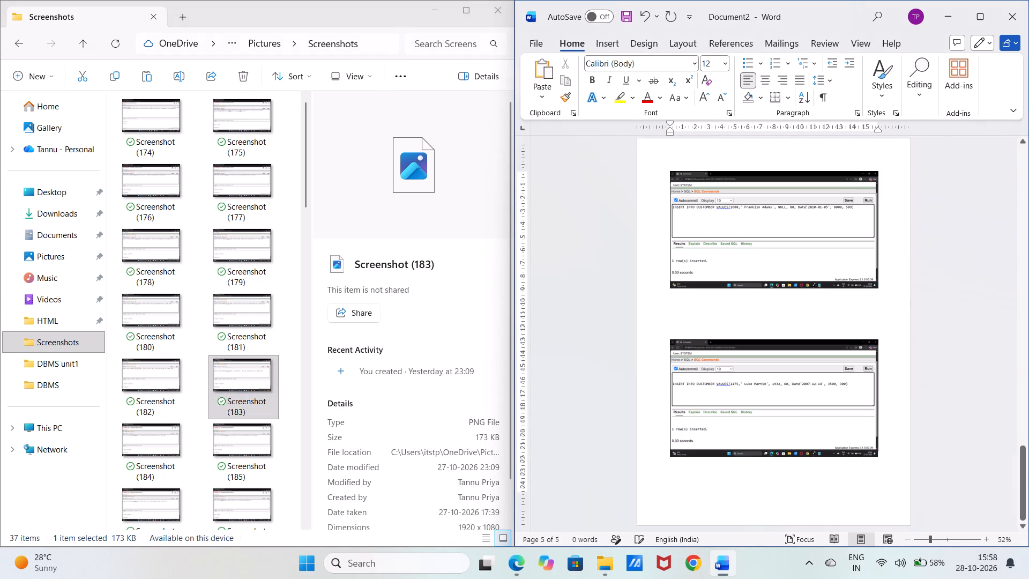
Add a page break after Screenshot (183) and paste Screenshot (184) at the top of page 6.
key("ctrl+Return")
scroll(718, 381, "down", 4)
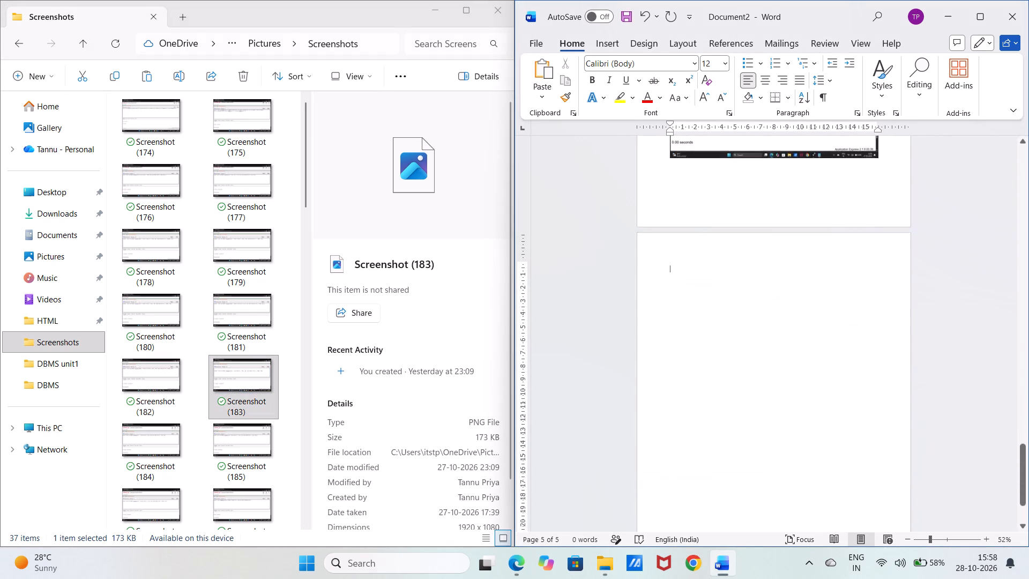
scroll(718, 381, "down", 1)
left_click(178, 448)
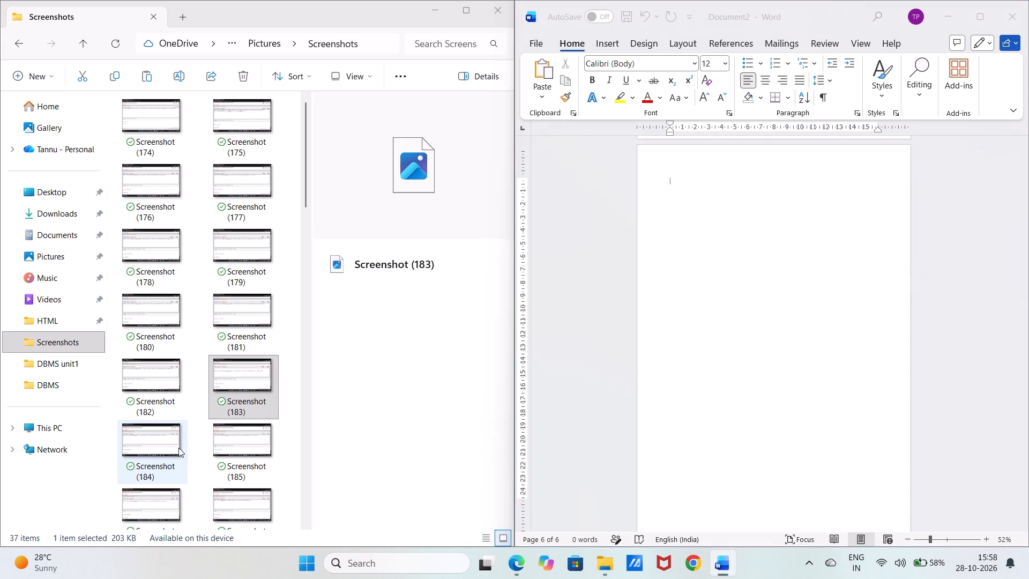
key("ctrl+c")
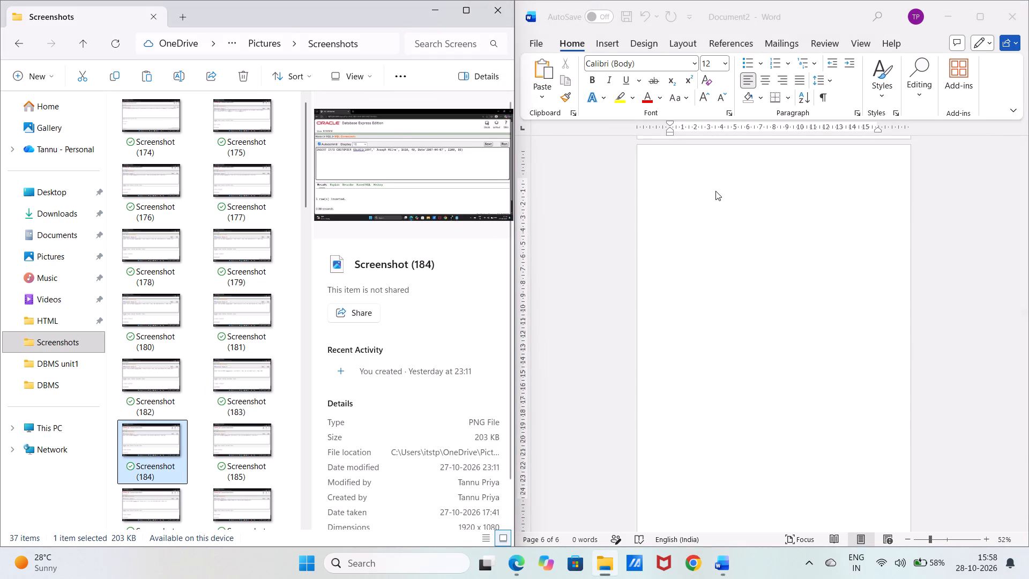
left_click(715, 191)
key("ctrl+v")
Insert five line breaks below the first image on page 6 and paste Screenshot (185) there.
key("Return")
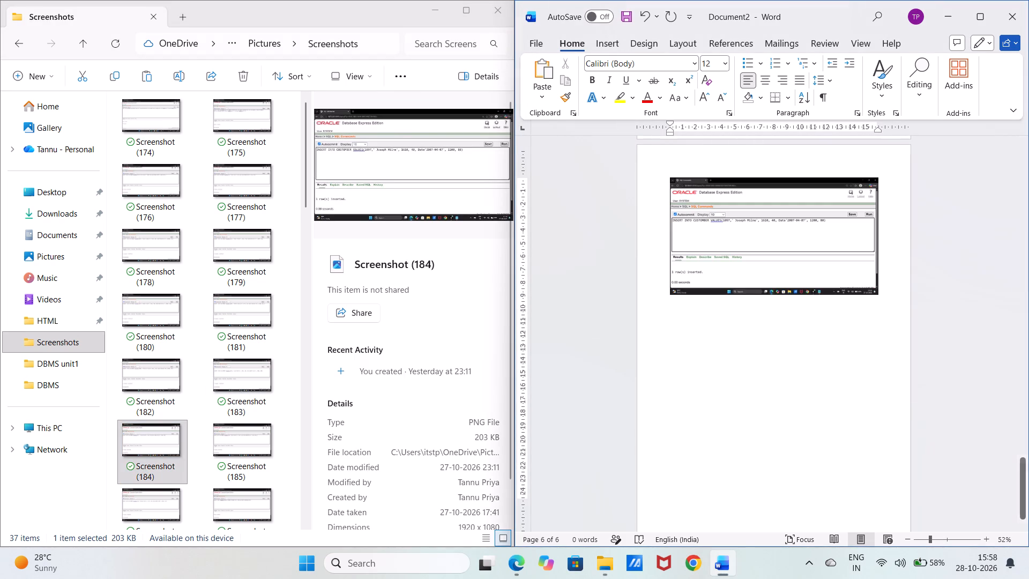
key("Return")
key("Return")
key("Return")
key("Return")
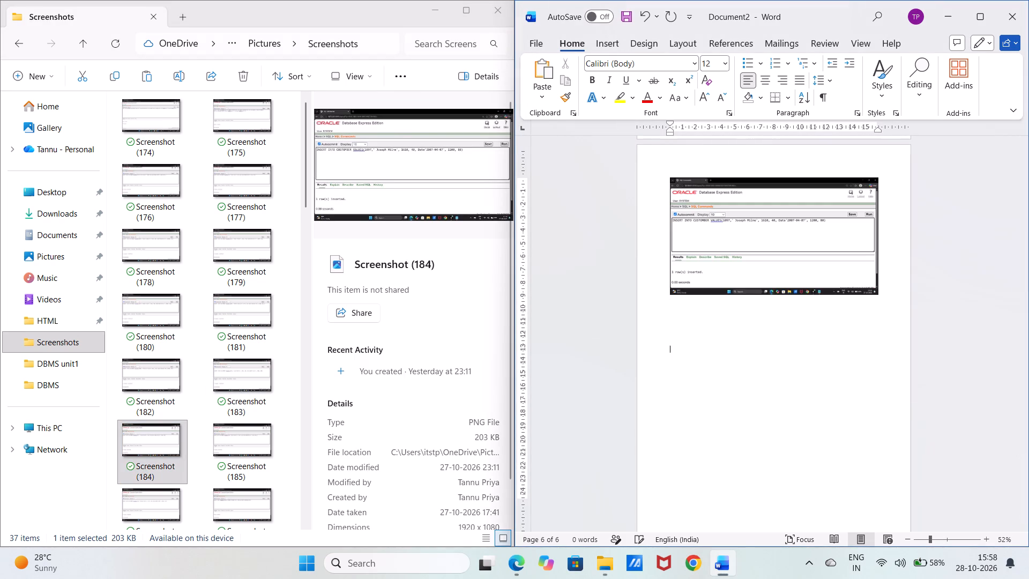
left_click(230, 460)
key("ctrl+c")
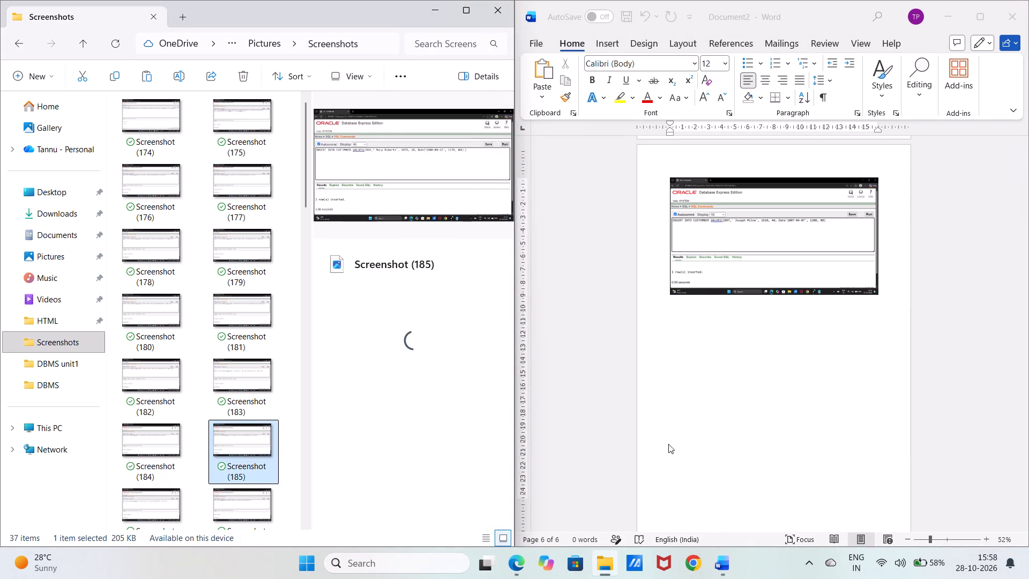
left_click(723, 373)
key("ctrl+v")
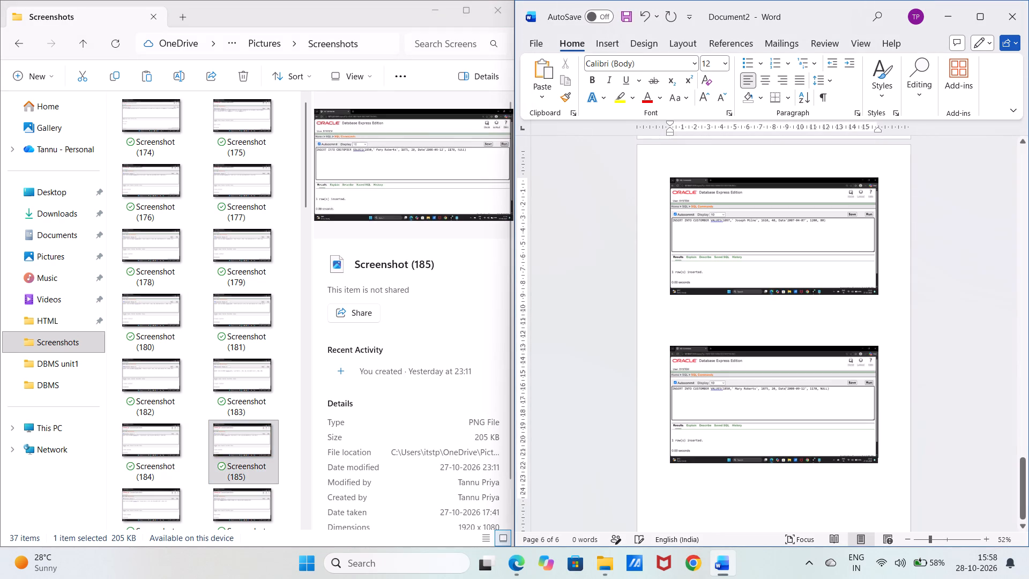
Add a page break after Screenshot (185) and paste Screenshot (186) at the top of page 7.
scroll(723, 373, "right", 5)
key("ctrl+Return")
scroll(723, 373, "down", 2)
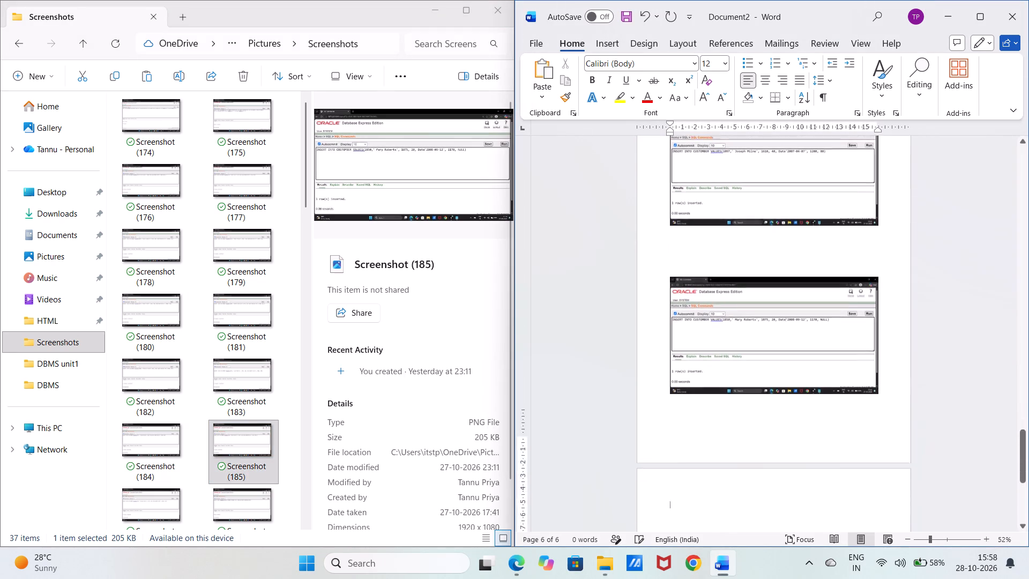
scroll(723, 373, "down", 6)
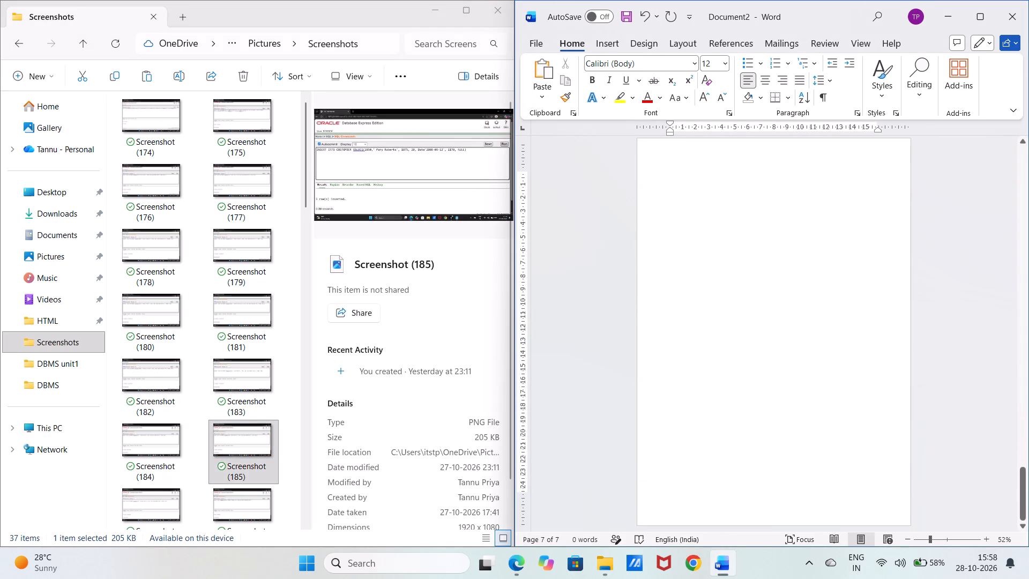
scroll(155, 481, "down", 6)
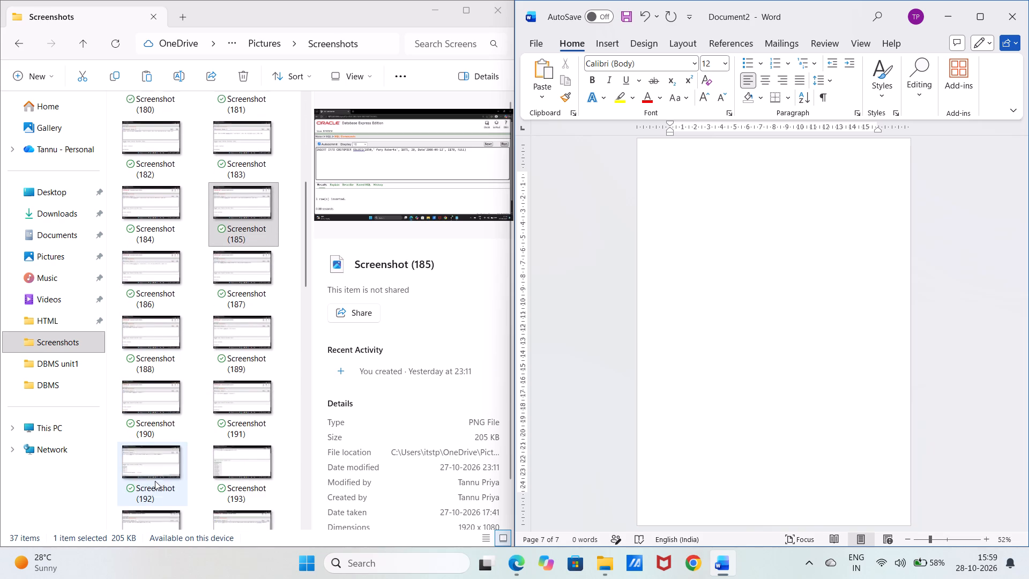
scroll(155, 481, "down", 4)
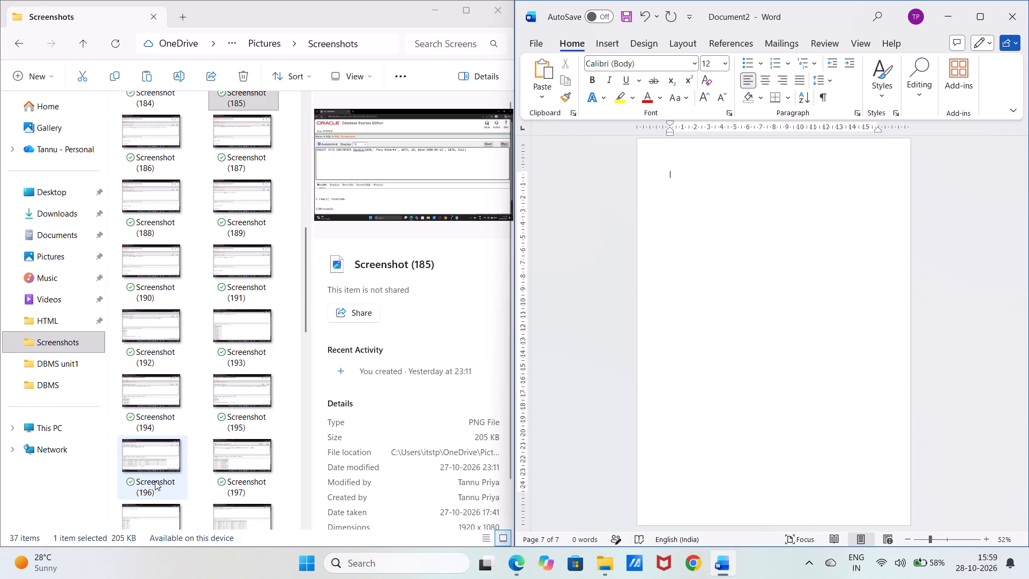
left_click(170, 152)
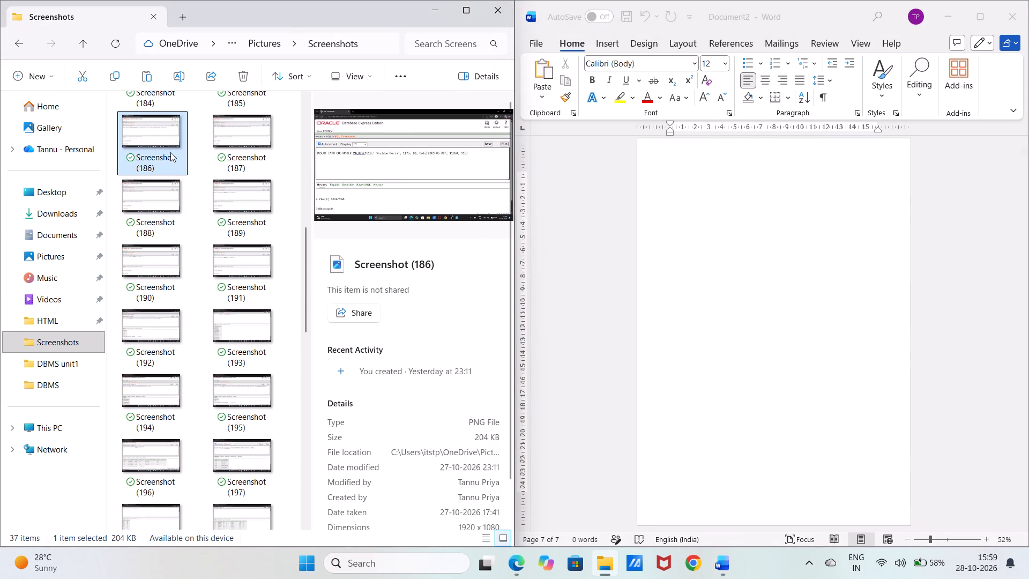
key("ctrl+c")
left_click(712, 173)
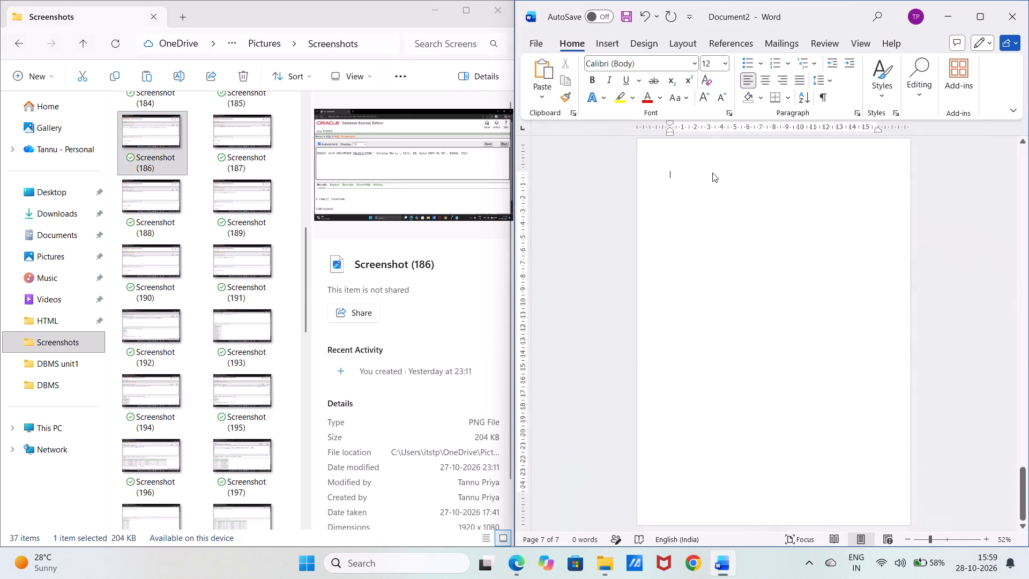
key("ctrl+v")
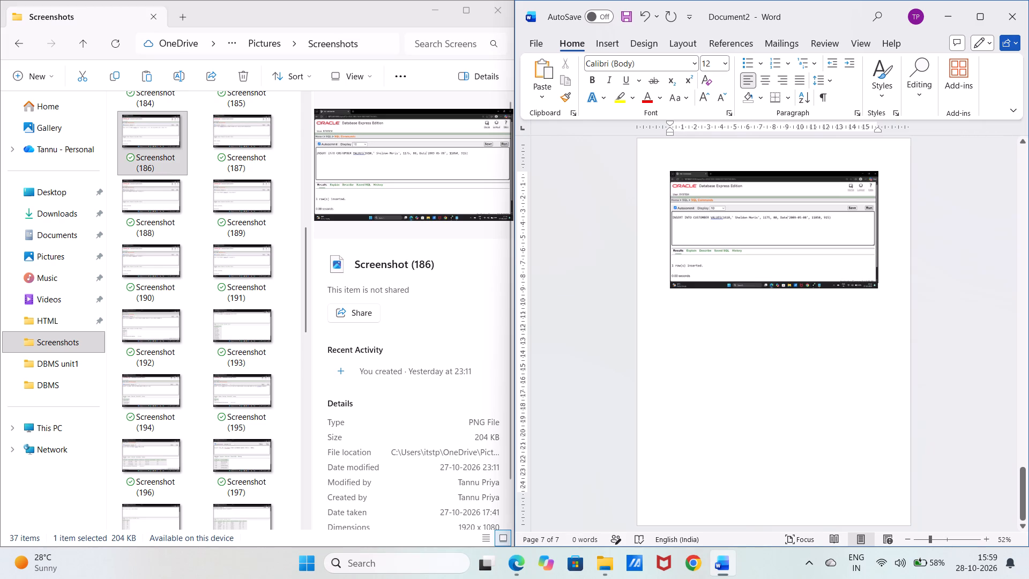
Insert five line breaks below the first image on page 7 and paste Screenshot (187) there.
left_click(893, 285)
key("Return")
key("Return")
key("Return")
key("Return")
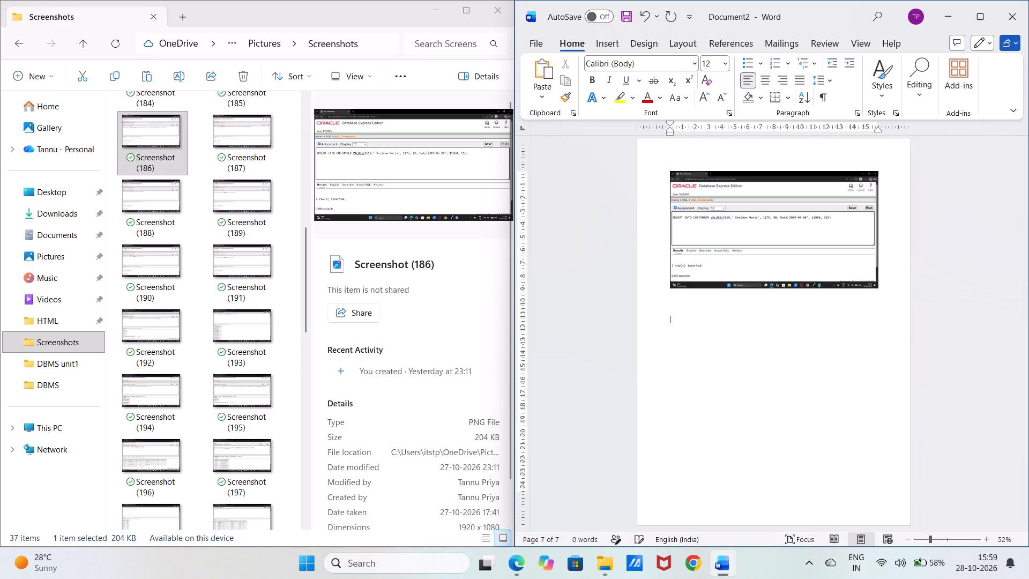
key("Return")
left_click(274, 138)
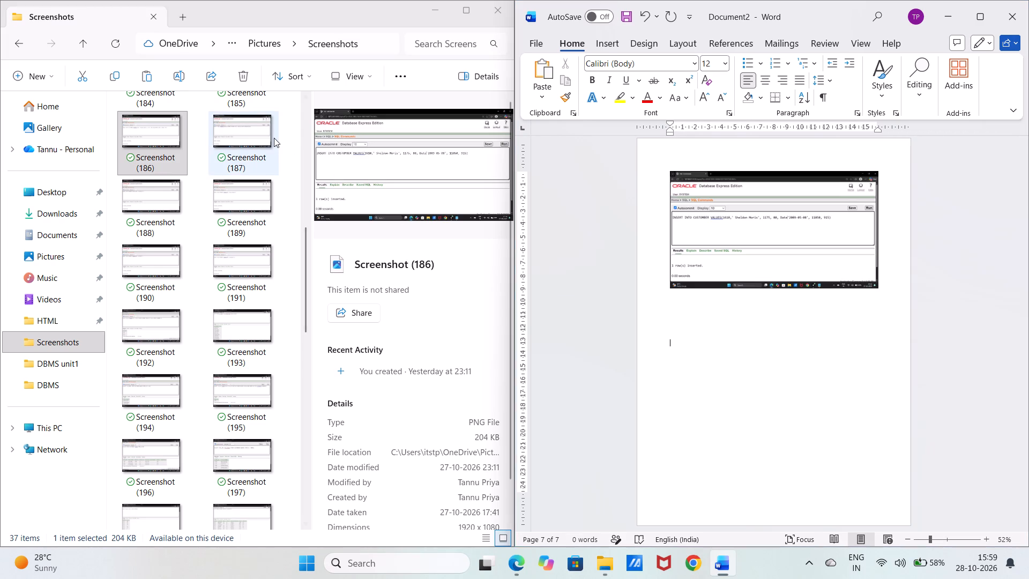
key("ctrl+c")
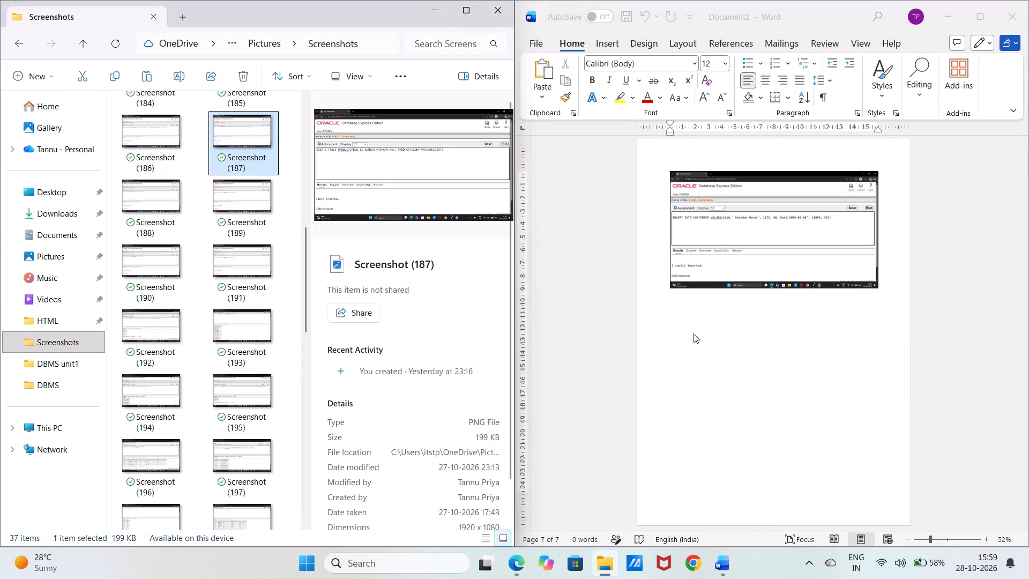
left_click(694, 344)
key("ctrl+v")
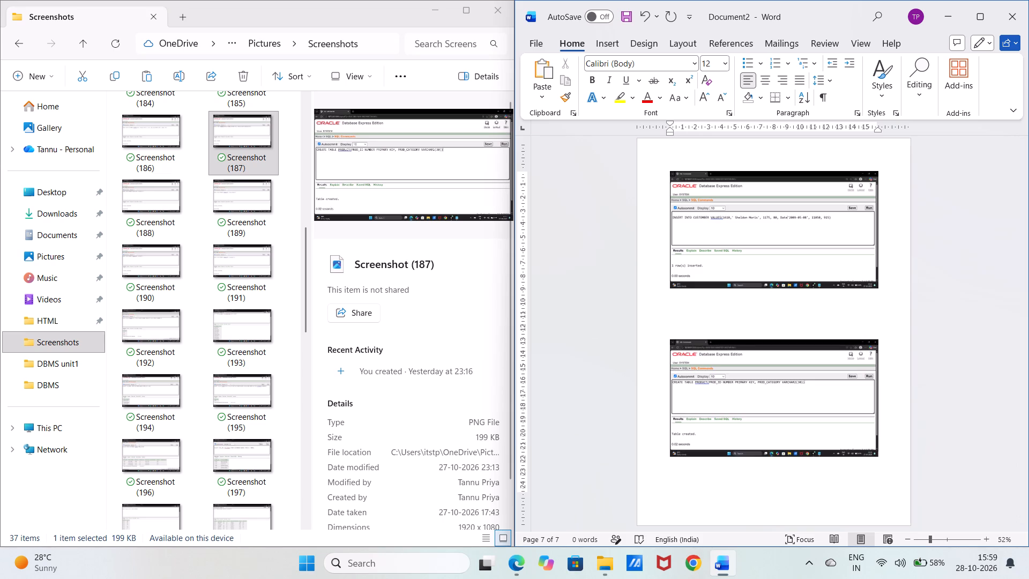
Add a page break after Screenshot (187) and paste Screenshot (188) at the top of page 8.
scroll(694, 344, "down", 3)
key("ctrl+Return")
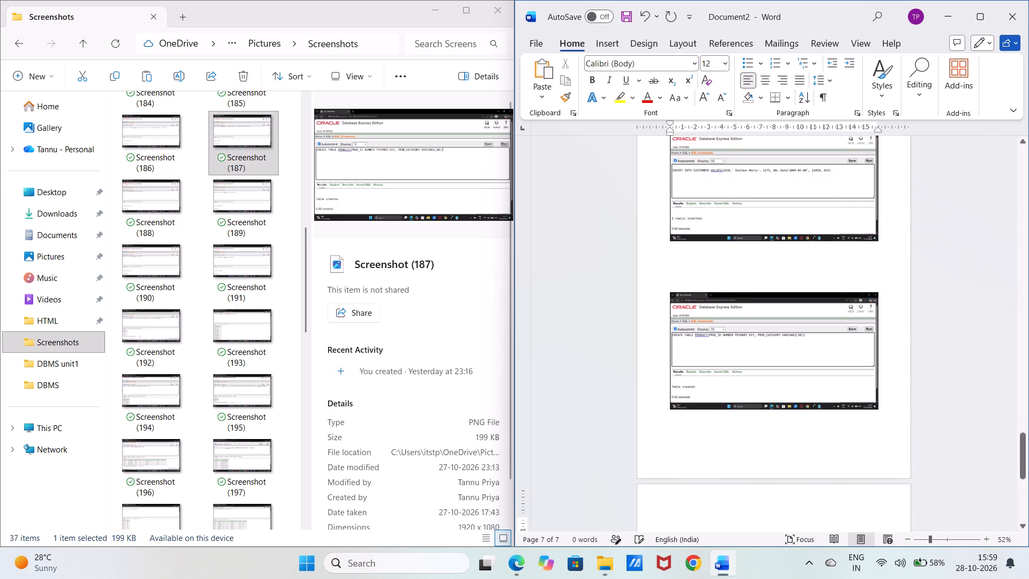
scroll(694, 344, "down", 4)
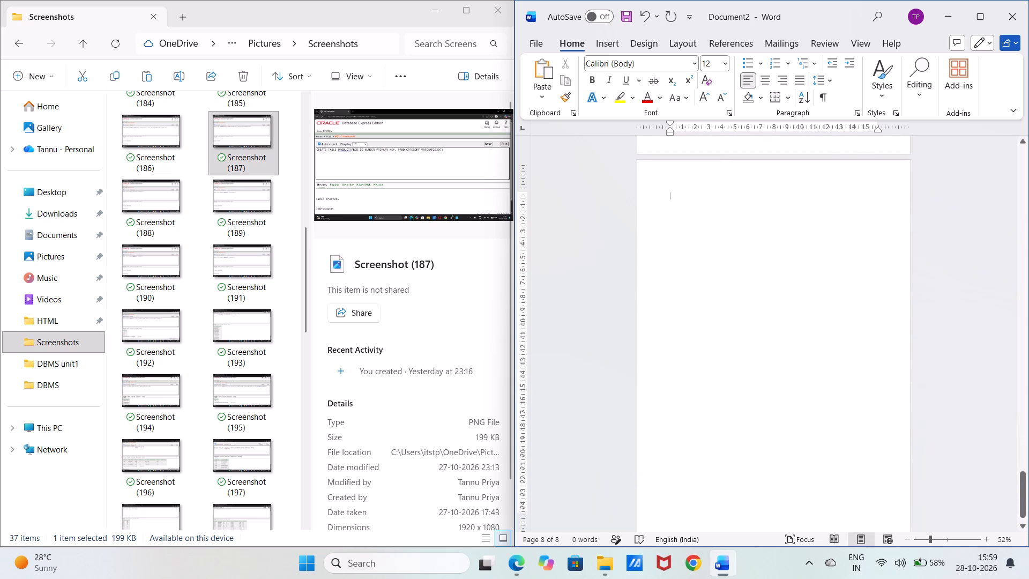
scroll(694, 344, "down", 1)
left_click(154, 204)
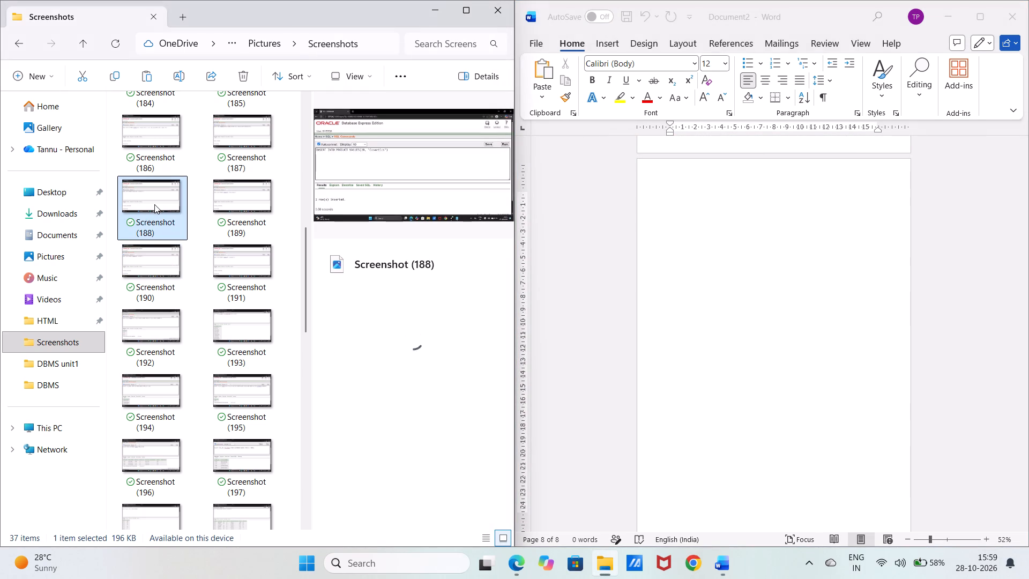
key("ctrl+c")
left_click(690, 205)
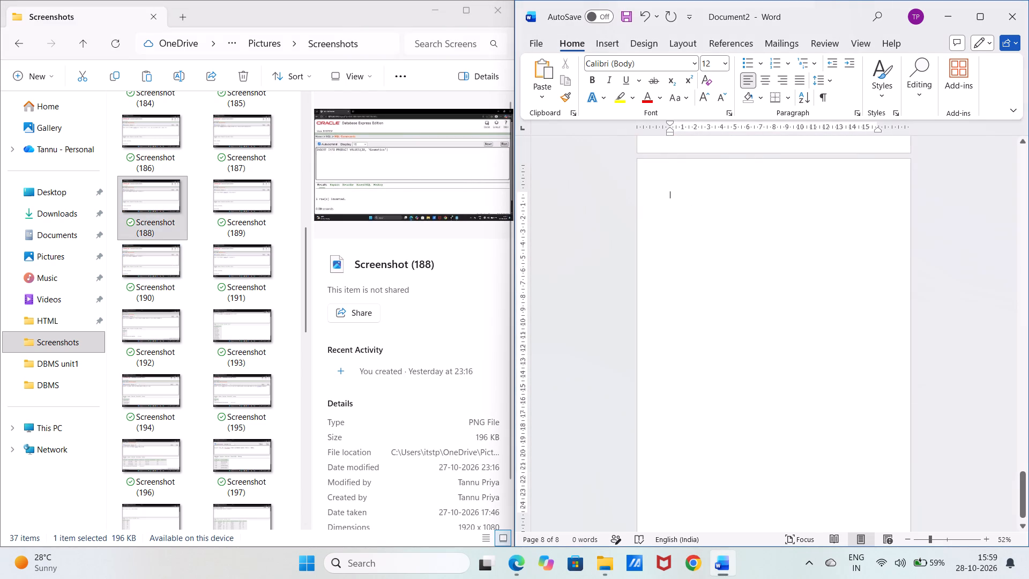
key("ctrl+v")
Insert five line breaks below the first image on page 8 and paste Screenshot (189) there.
left_click(902, 309)
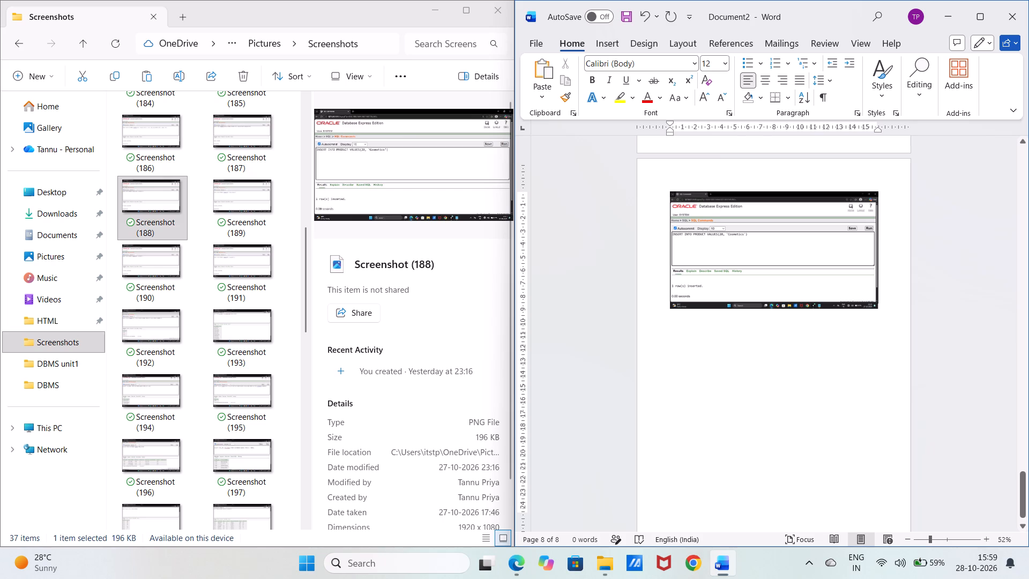
key("Return")
key("Return")
key("Return")
key("Return")
key("Return")
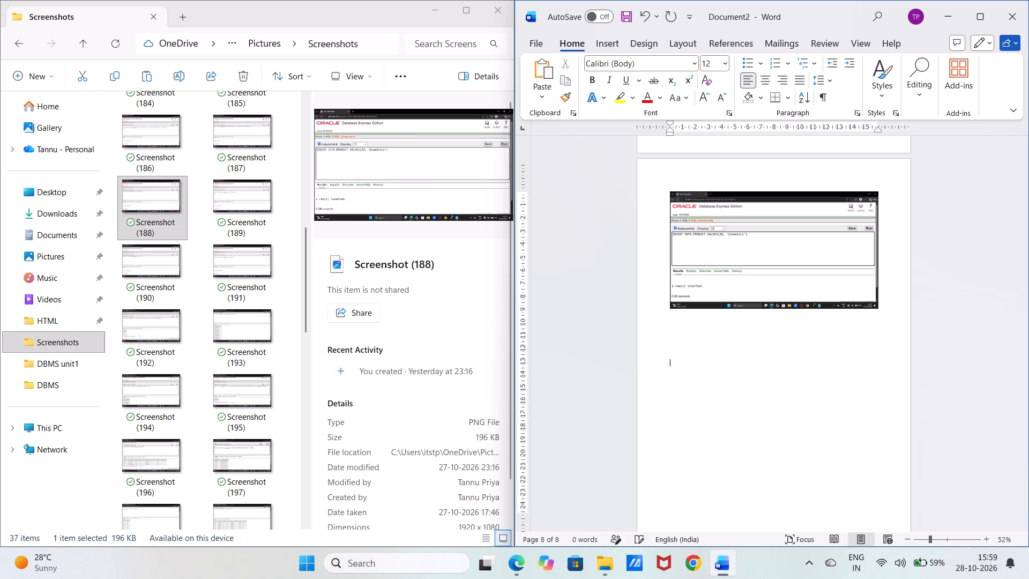
left_click(233, 198)
key("ctrl+c")
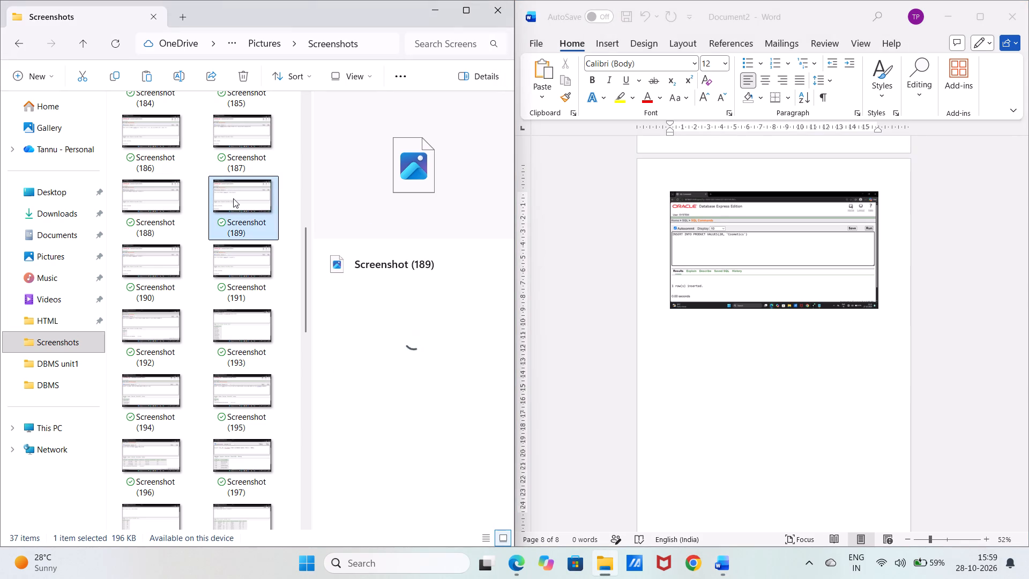
left_click(721, 354)
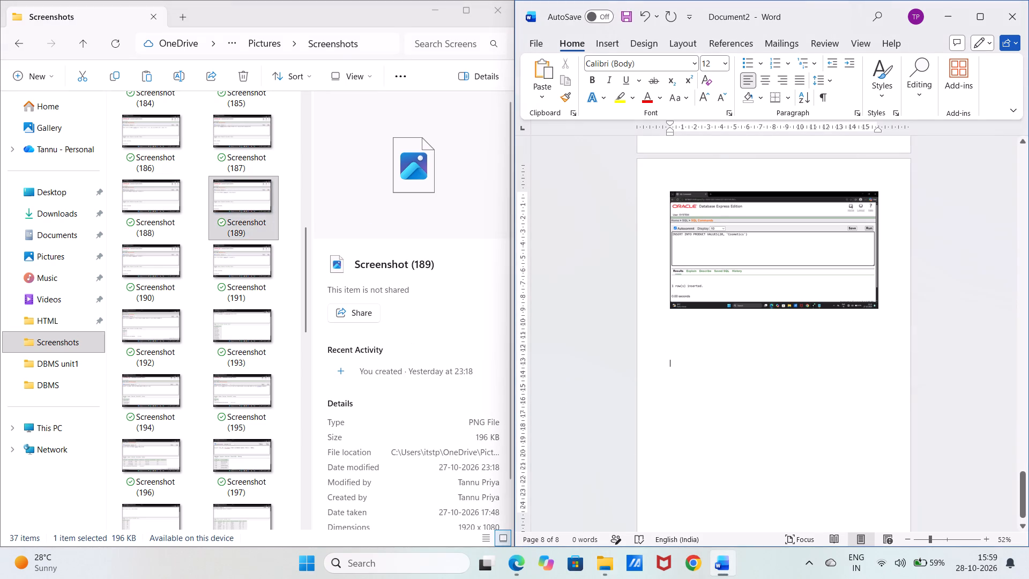
key("ctrl+v")
Add a page break after Screenshot (189) and paste Screenshot (190) at the top of page 9.
scroll(721, 354, "down", 7)
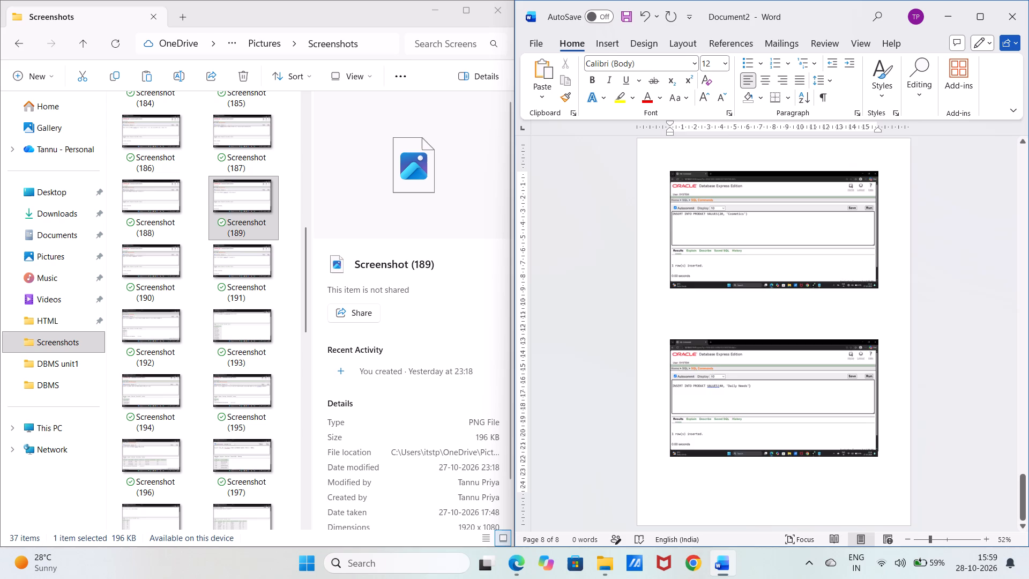
key("ctrl+Return")
scroll(721, 354, "down", 6)
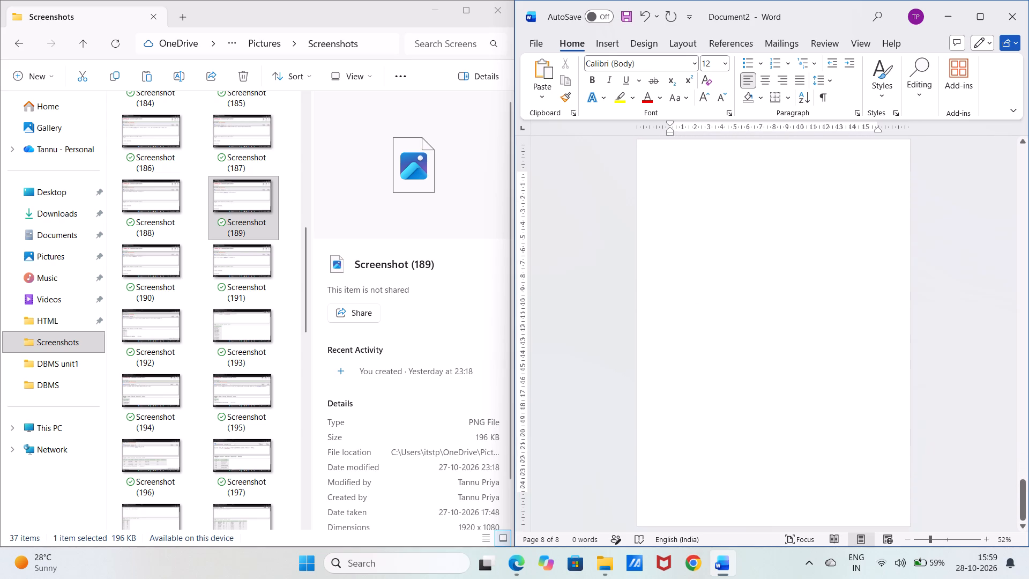
scroll(721, 354, "down", 1)
left_click(140, 281)
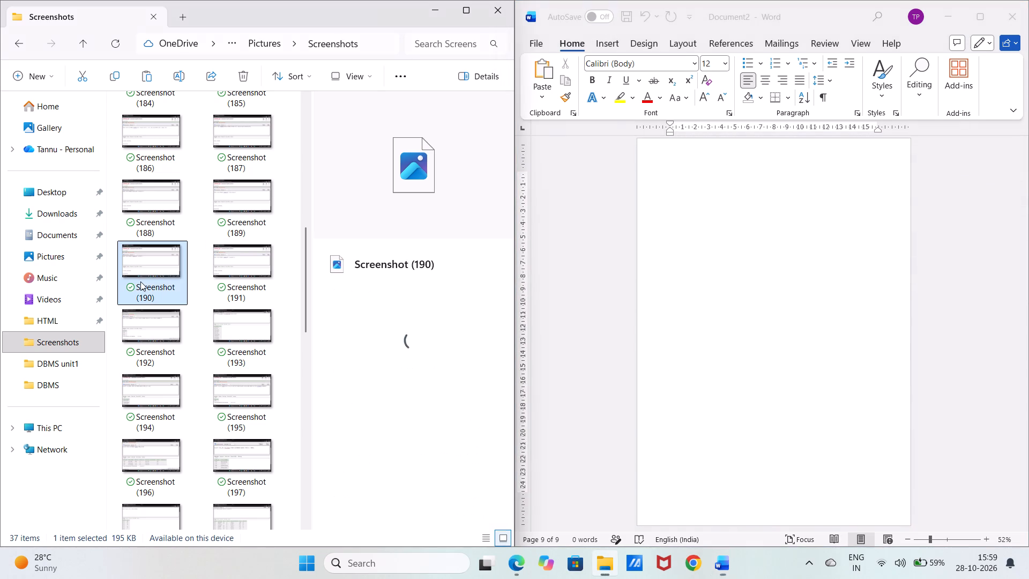
key("ctrl+c")
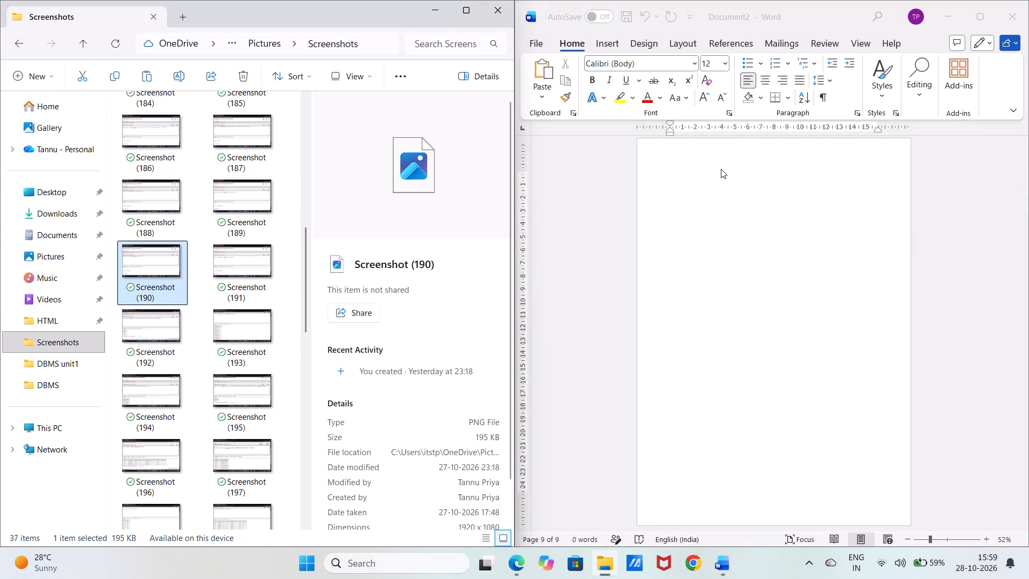
left_click(720, 169)
key("ctrl+v")
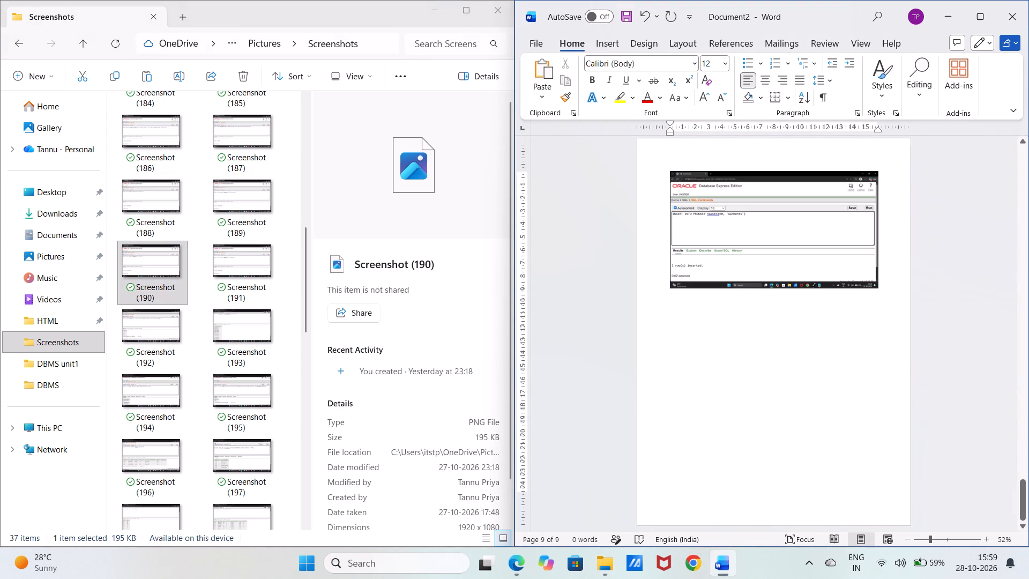
Insert five line breaks below the first image on page 9 and paste Screenshot (191) there.
key("Return")
key("Return")
key("Return")
key("Return")
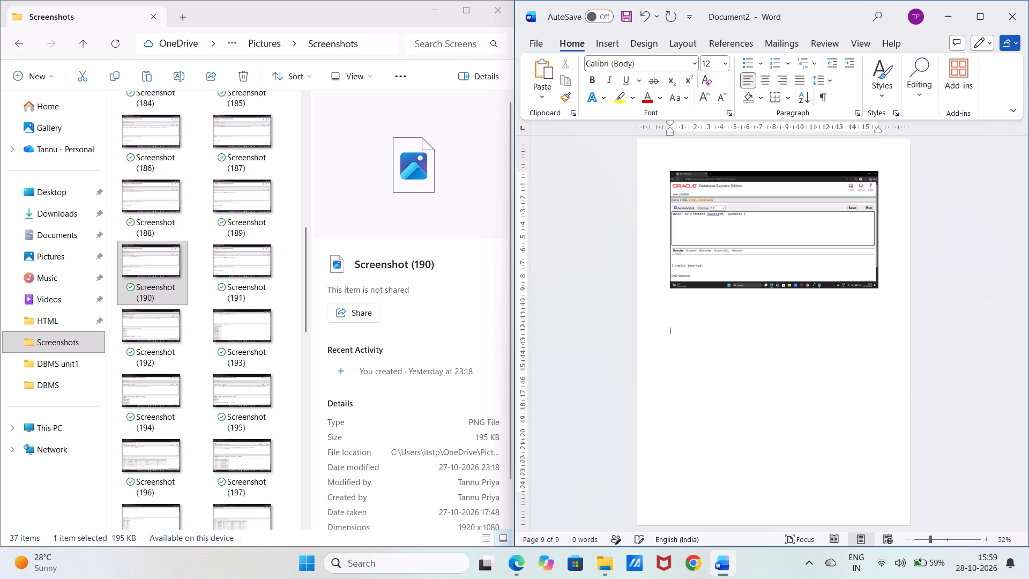
key("Return")
left_click(261, 260)
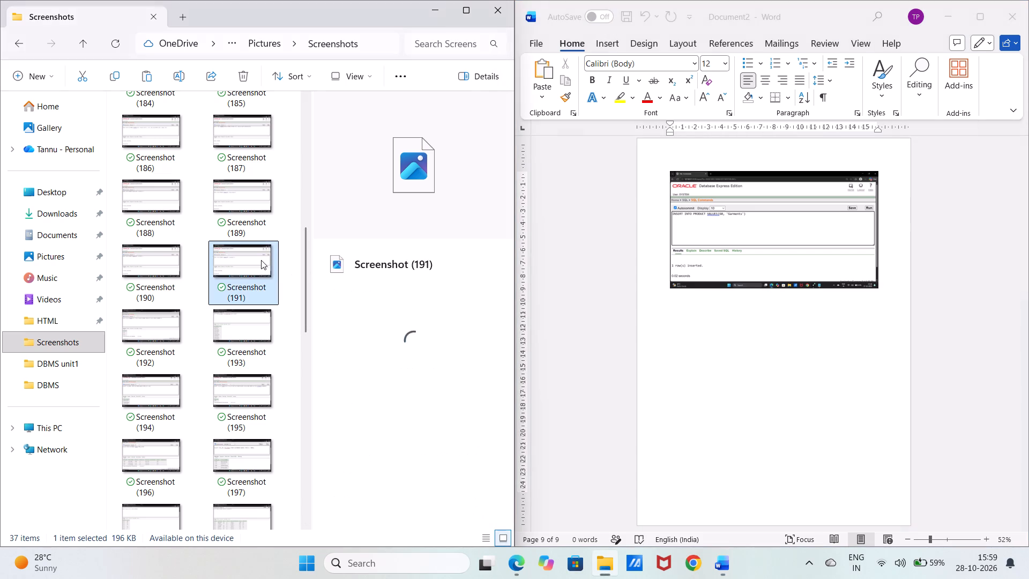
key("ctrl+c")
left_click(718, 360)
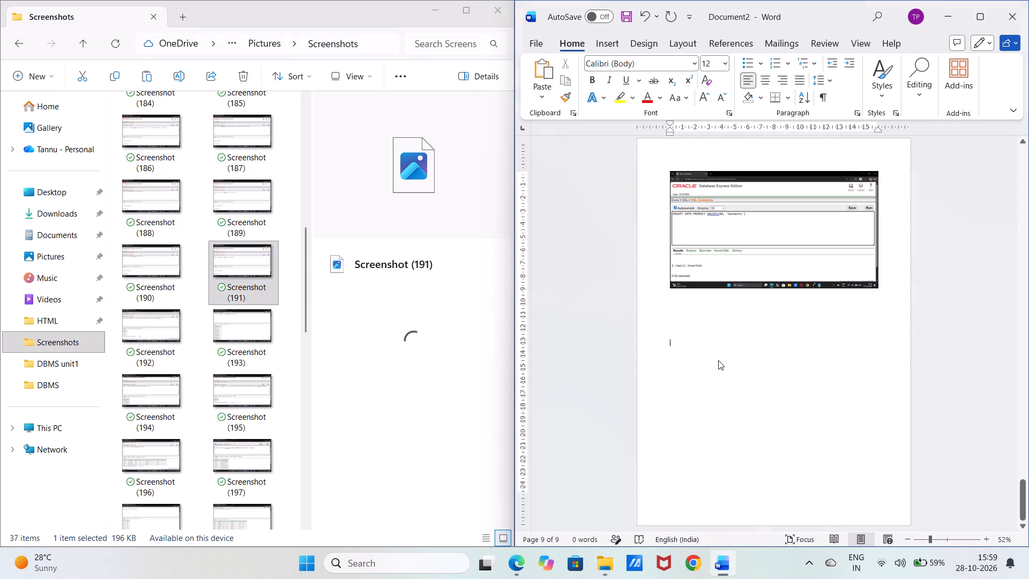
key("ctrl+v")
Add a page break after Screenshot (191) and paste Screenshot (192) at the top of page 10.
scroll(718, 360, "down", 5)
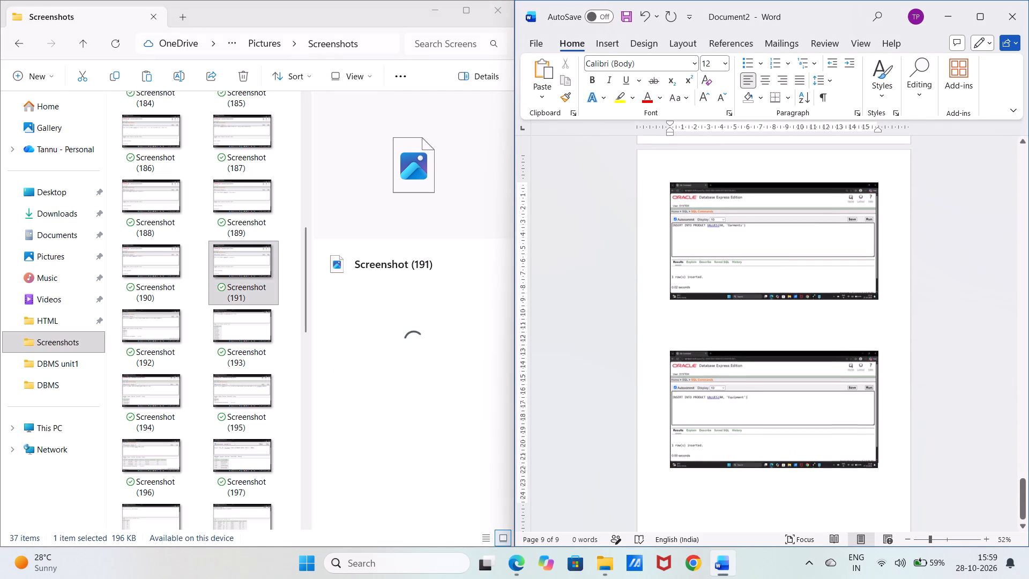
key("ctrl+Return")
scroll(718, 360, "down", 6)
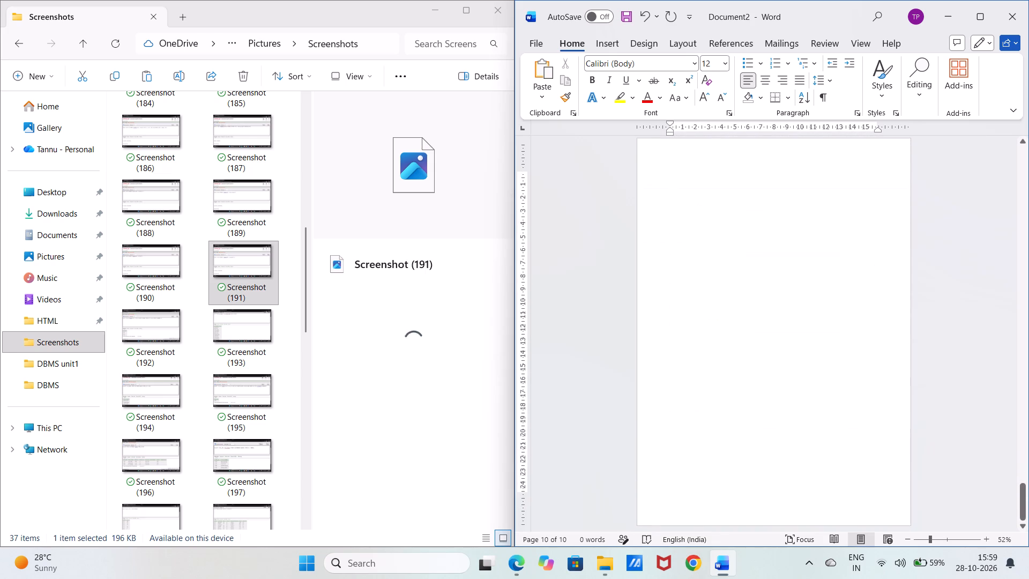
left_click(154, 363)
key("ctrl+c")
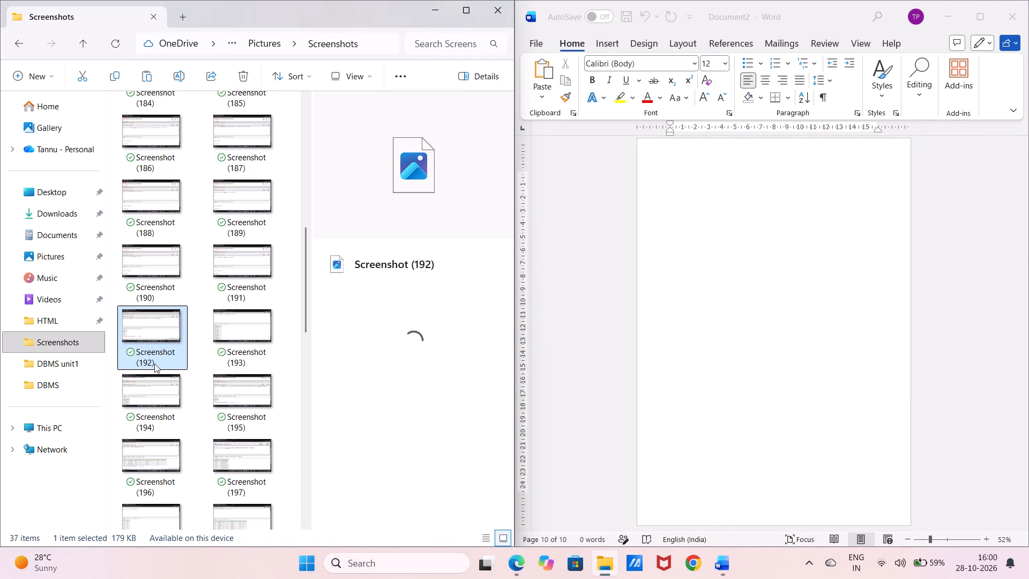
left_click(696, 189)
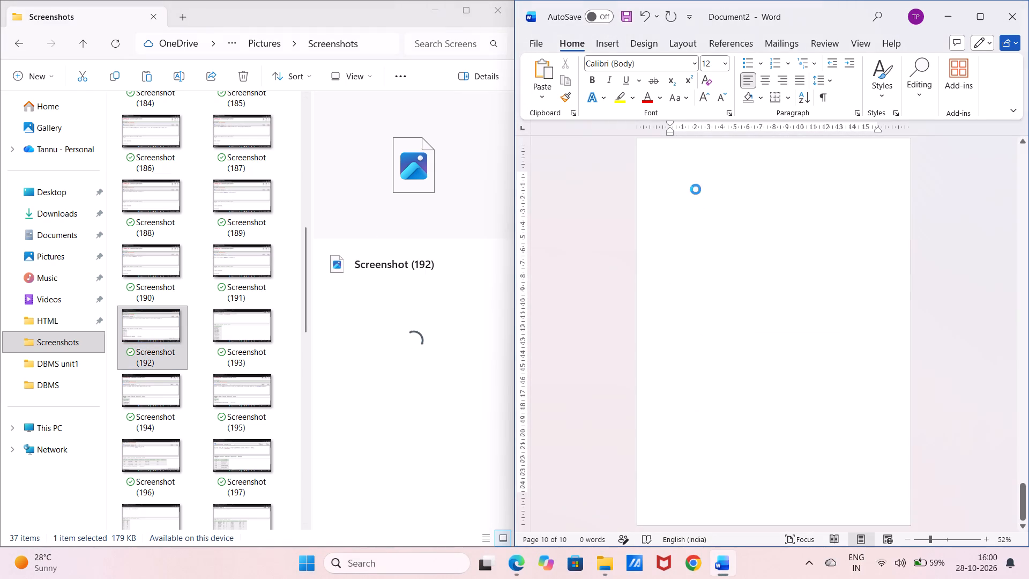
key("ctrl+v")
Insert five line breaks below the first image on page 10 and paste Screenshot (193) there.
key("Return")
key("Return")
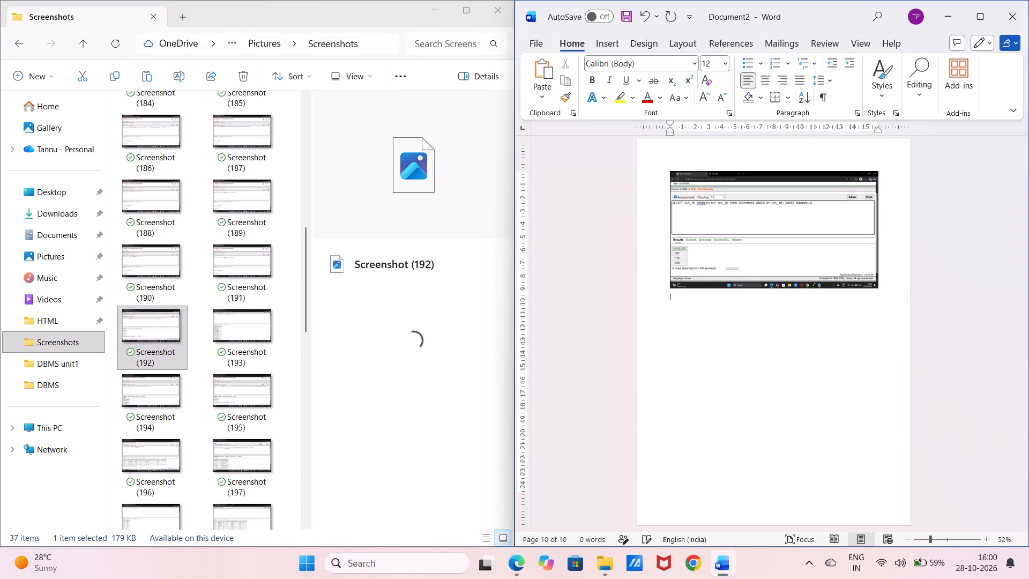
key("Return")
key("Return")
key("Return")
left_click(245, 338)
key("ctrl+c")
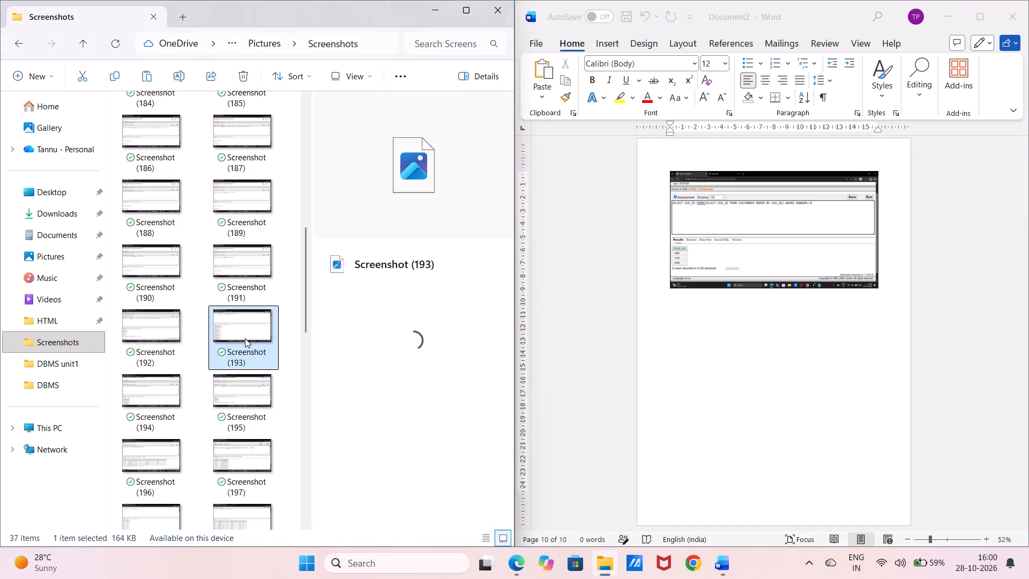
left_click(752, 368)
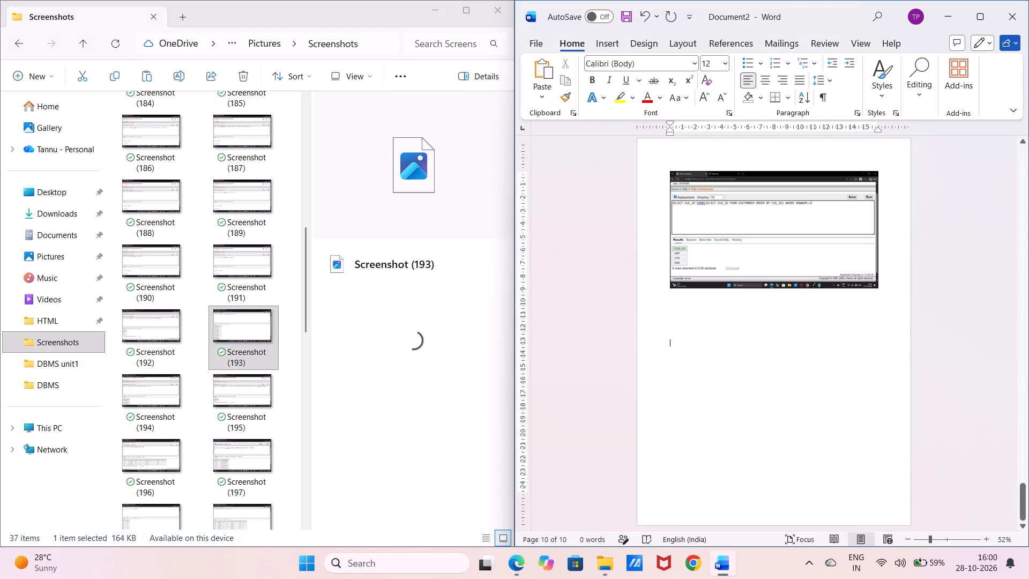
key("ctrl+v")
Add a page break after Screenshot (193) and paste Screenshot (194) at the top of page 11.
key("ctrl+Return")
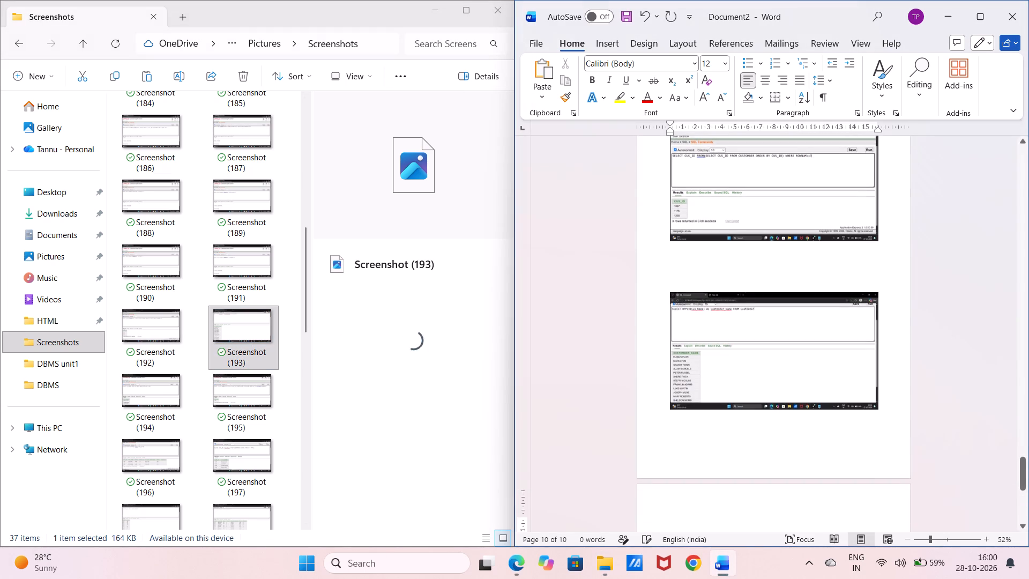
scroll(752, 368, "down", 7)
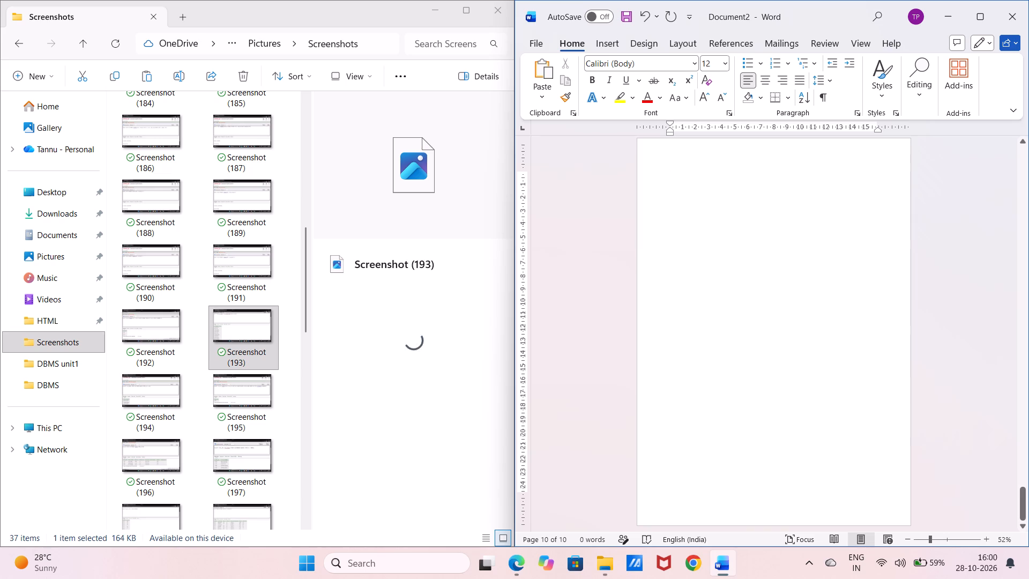
left_click(158, 411)
key("ctrl+c")
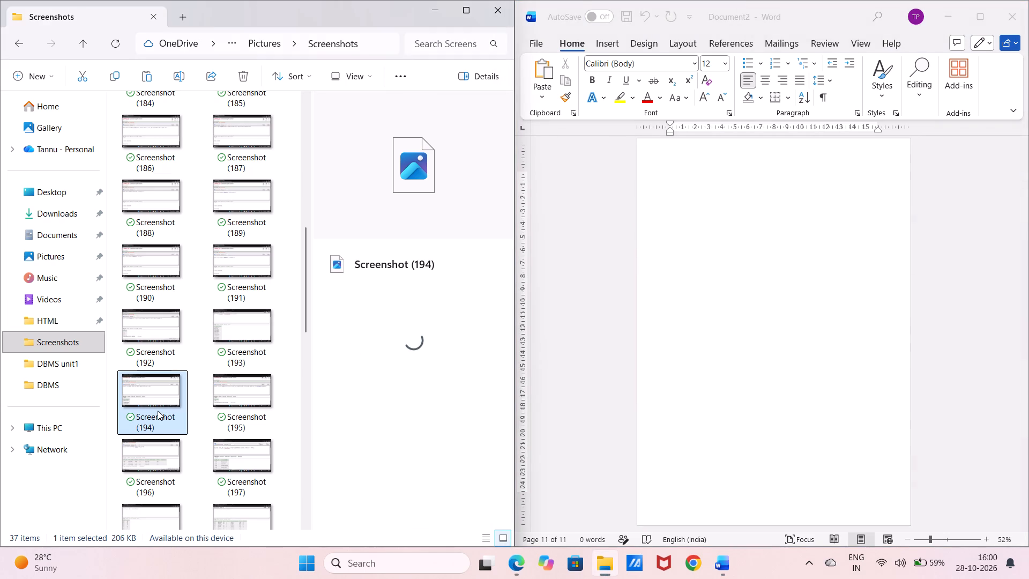
left_click(731, 174)
key("ctrl+v")
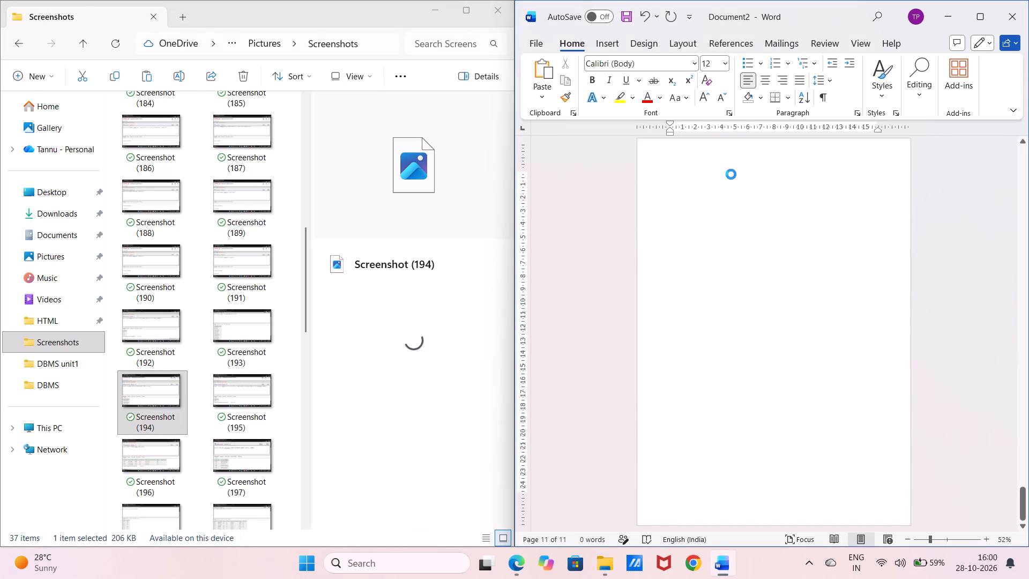
Insert five line breaks below the first image on page 11 and paste Screenshot (195) there.
key("Return")
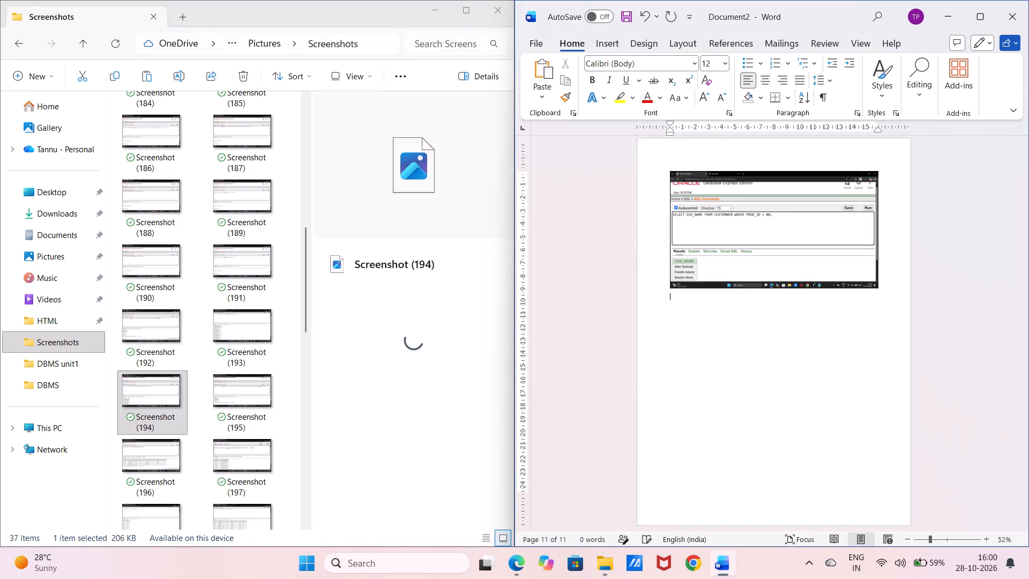
key("Return")
key("Return")
key("Return")
key("Return")
left_click(263, 392)
key("ctrl+c")
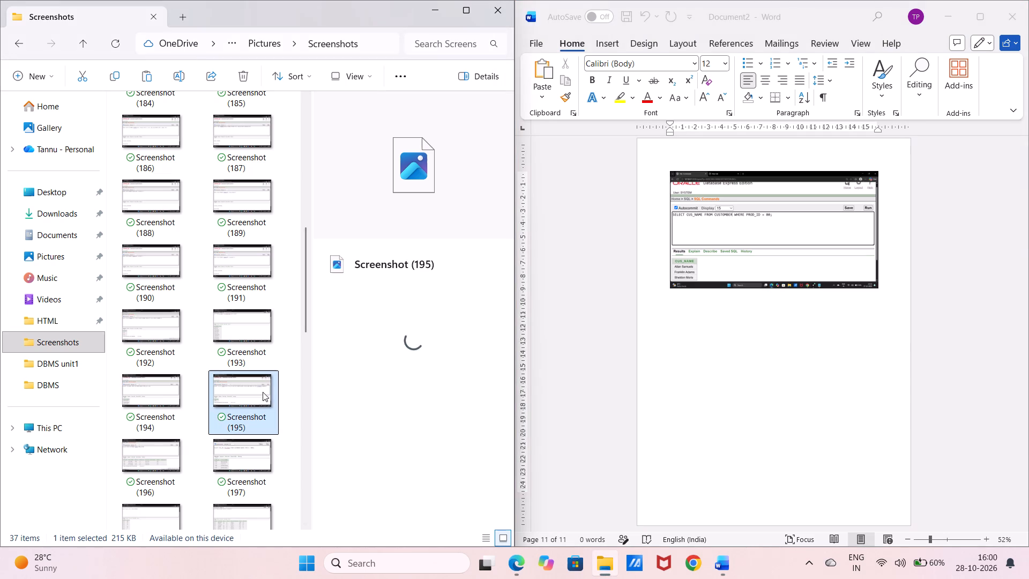
left_click(721, 387)
key("ctrl+v")
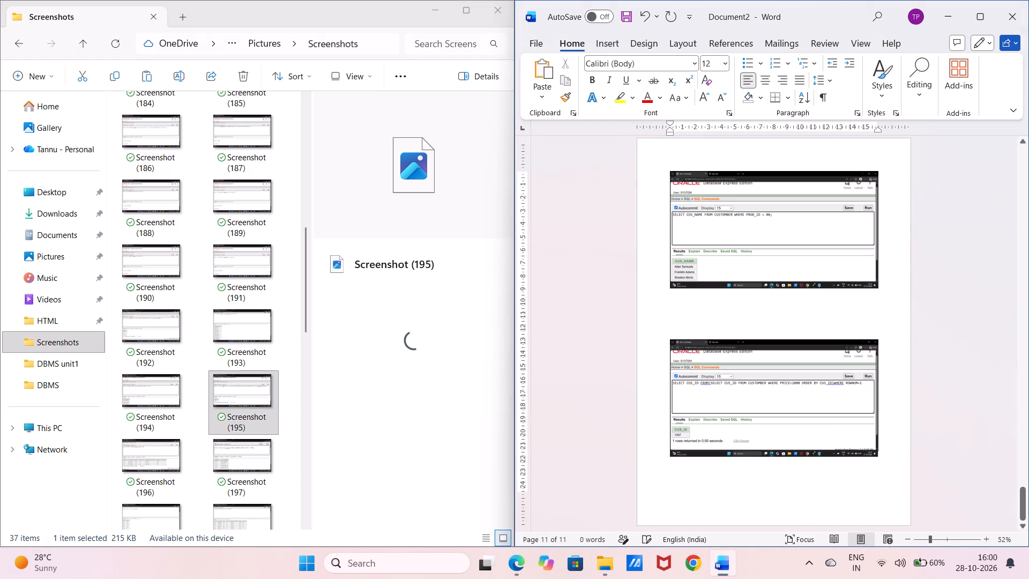
Add a page break after Screenshot (195) and paste Screenshot (196) at the top of page 12.
scroll(765, 433, "down", 4)
key("ctrl+Return")
scroll(792, 404, "down", 7)
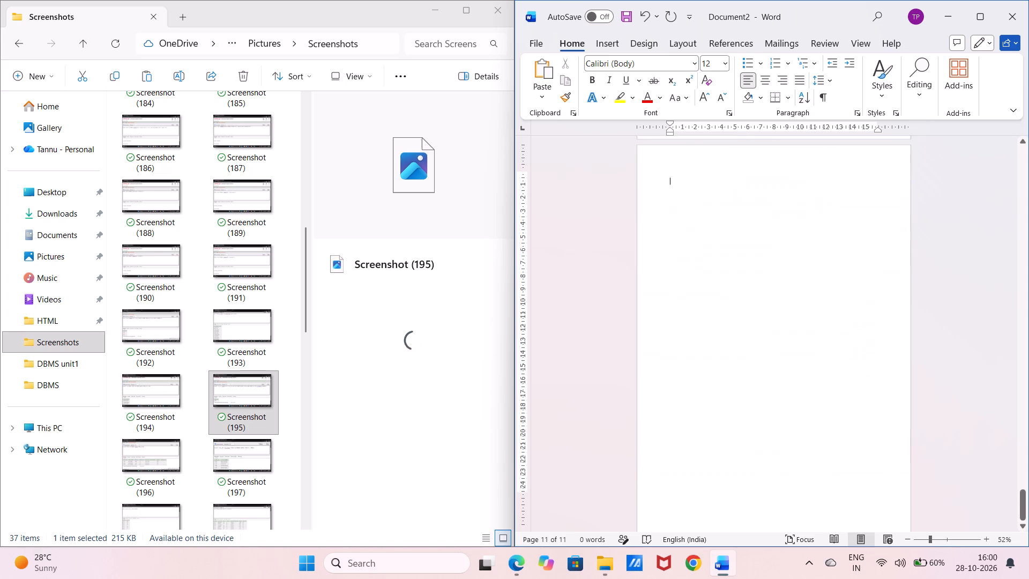
scroll(792, 404, "down", 2)
scroll(243, 414, "down", 2)
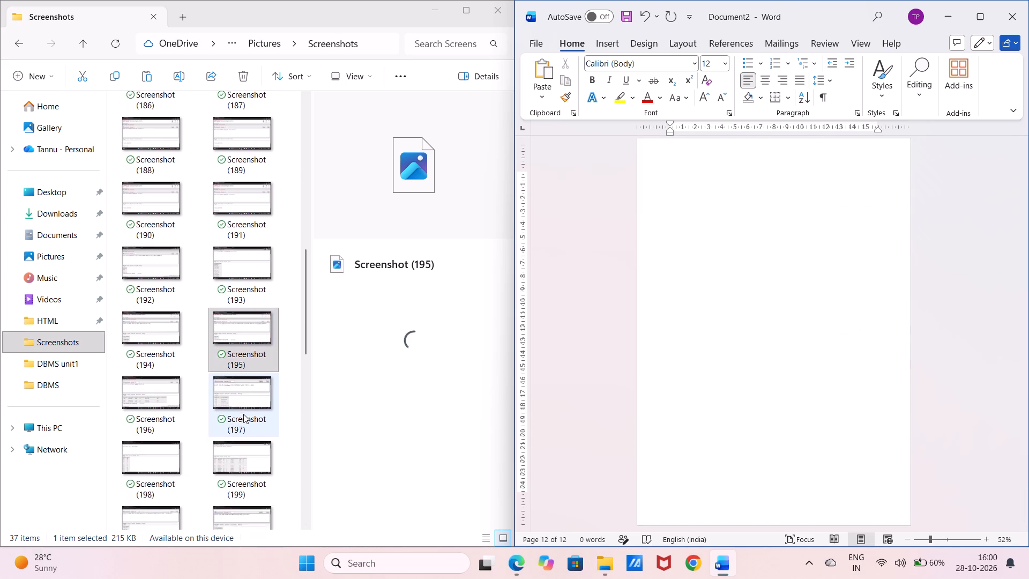
scroll(243, 414, "down", 7)
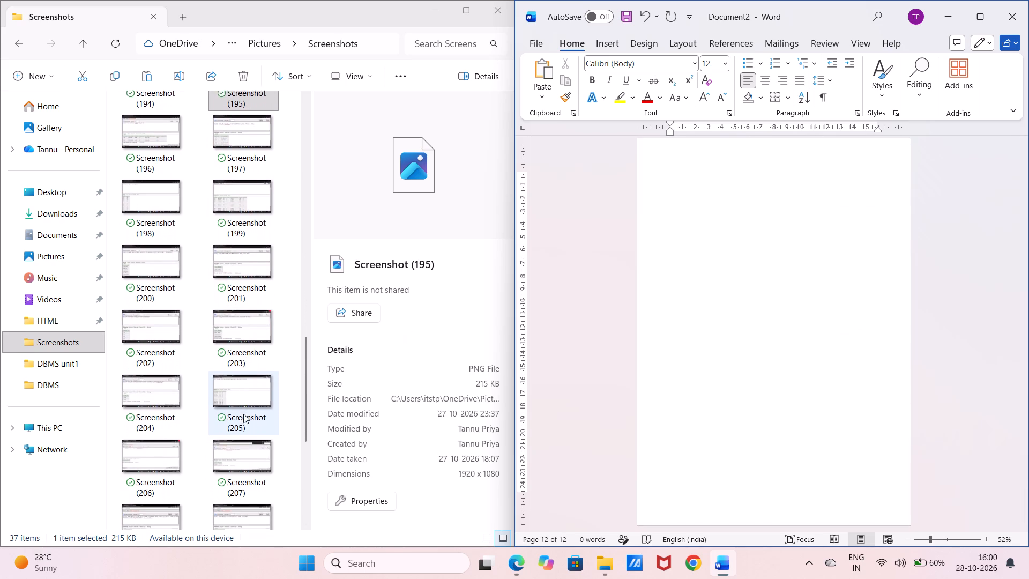
scroll(243, 414, "down", 1)
left_click(165, 131)
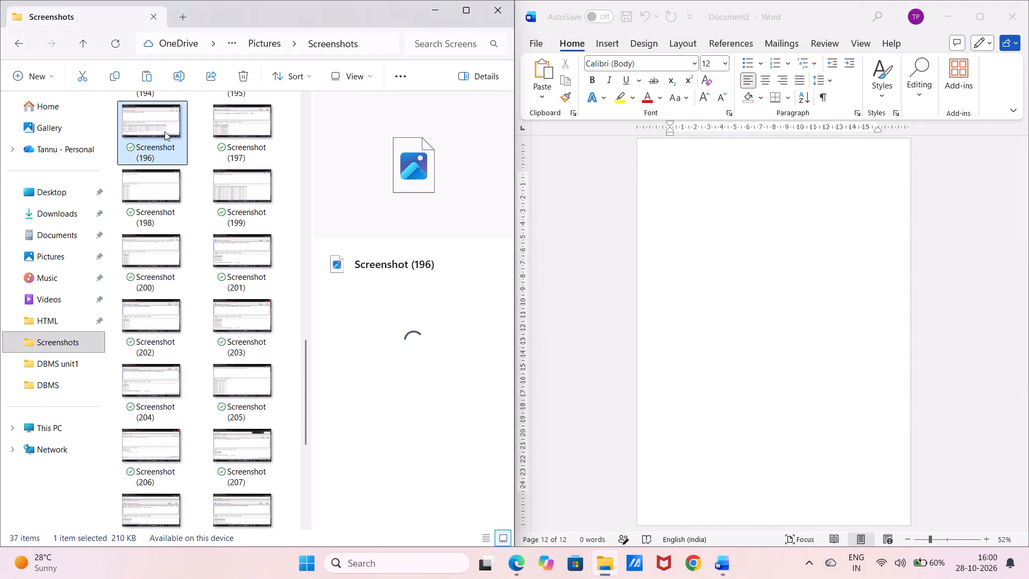
key("ctrl+c")
left_click(711, 211)
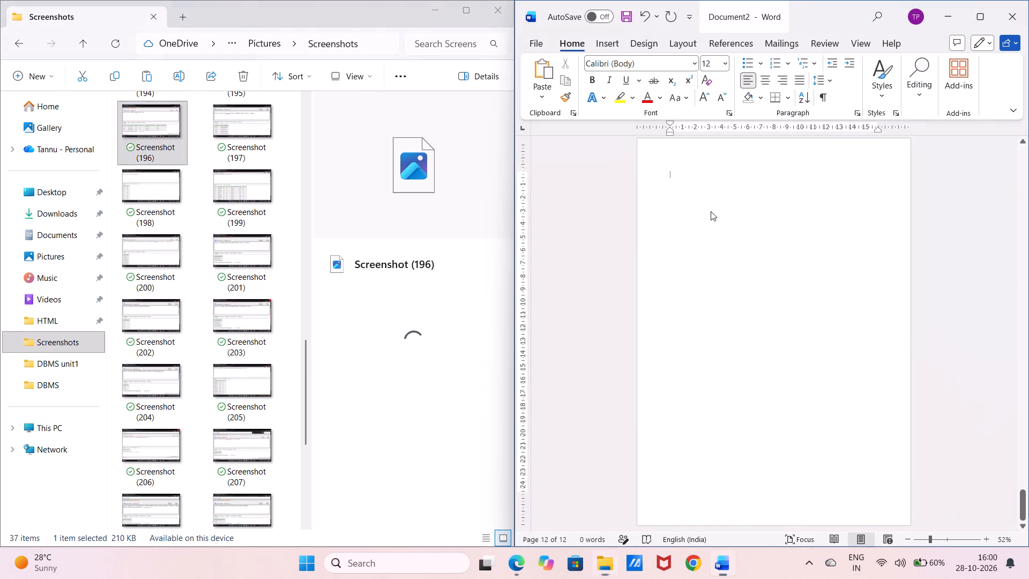
key("ctrl+v")
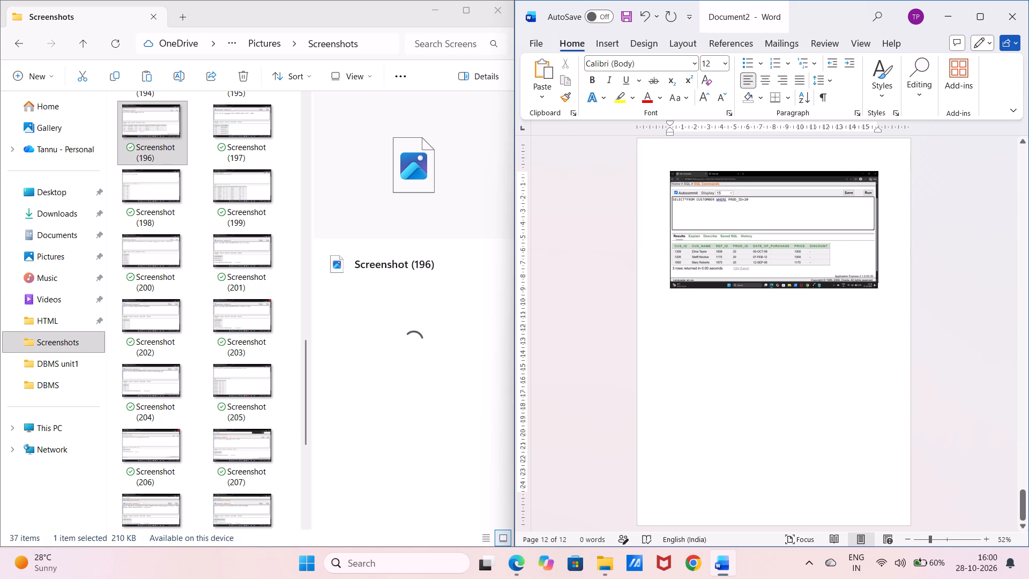
Insert five line breaks below the first image on page 12 and paste Screenshot (197) there.
key("Return")
key("Return")
key("Return")
key("Return")
key("Return")
left_click(240, 147)
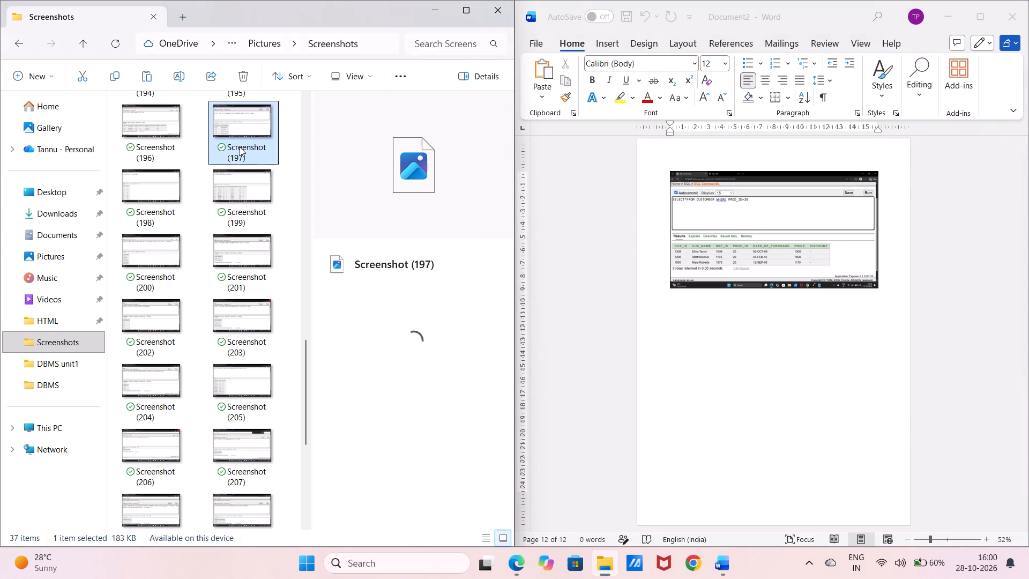
key("ctrl+c")
left_click(720, 347)
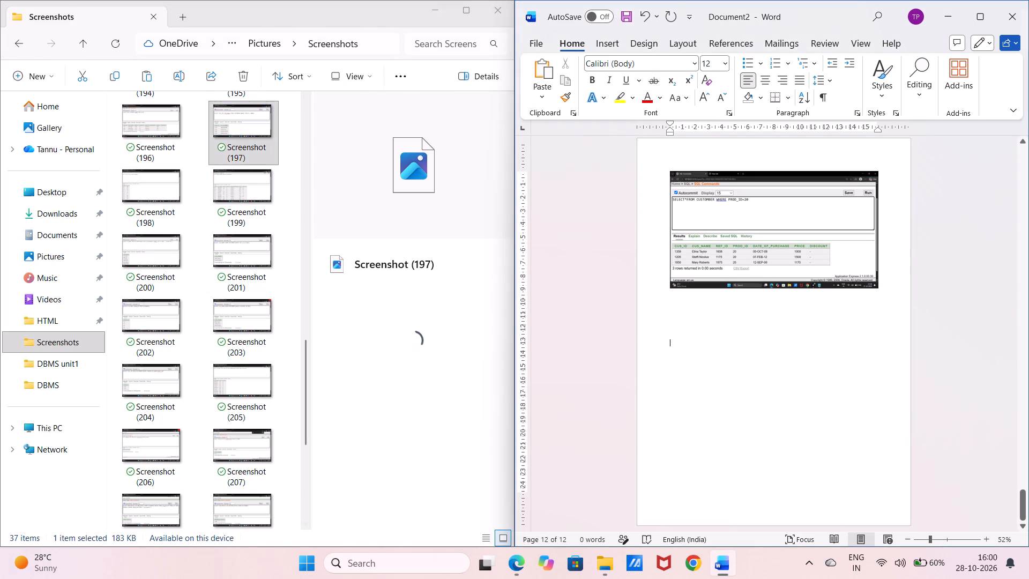
key("ctrl+v")
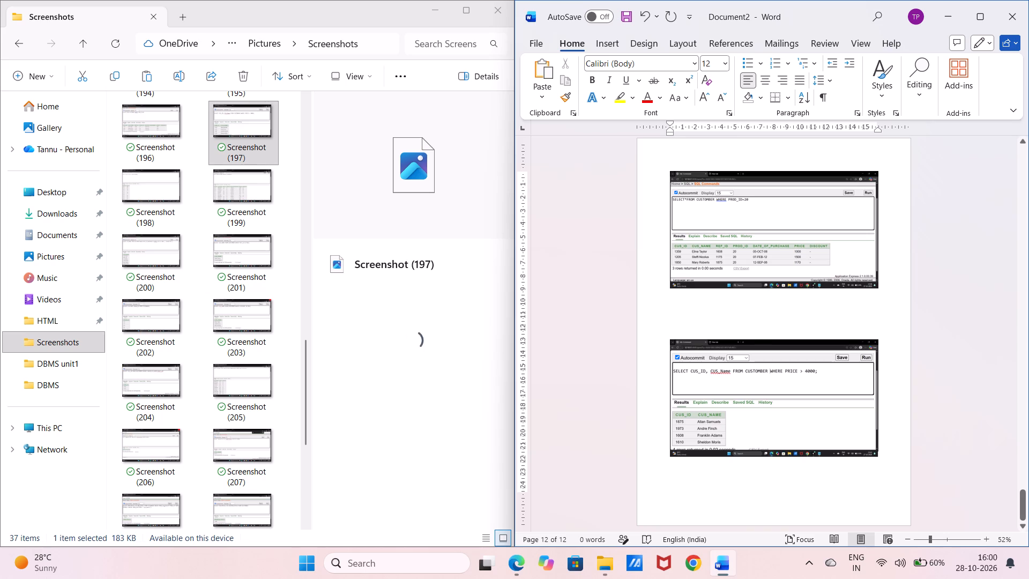
Add a page break after Screenshot (197) and paste Screenshot (198) at the top of page 13.
key("ctrl+Return")
scroll(780, 411, "down", 5)
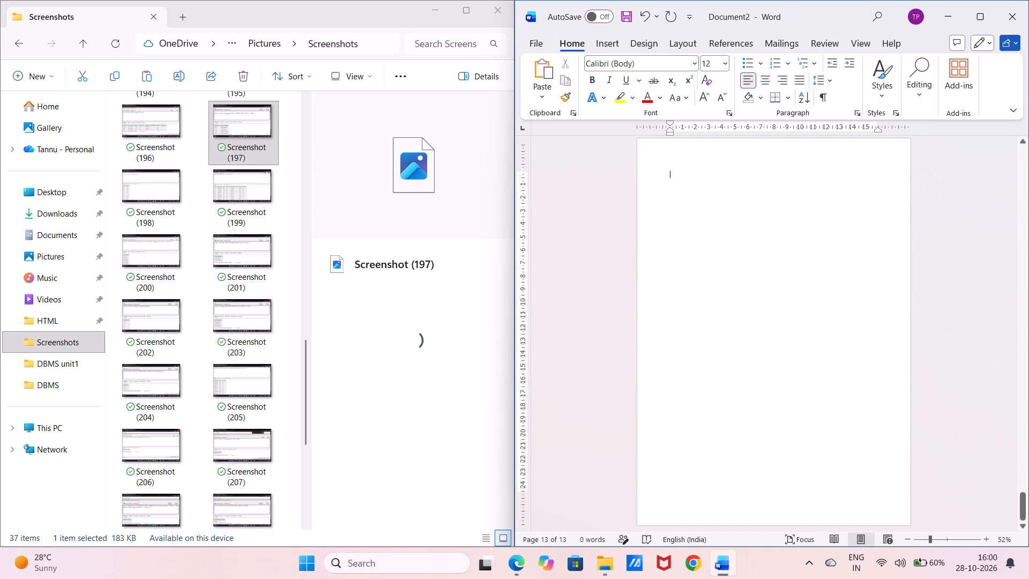
left_click(146, 185)
key("ctrl+c")
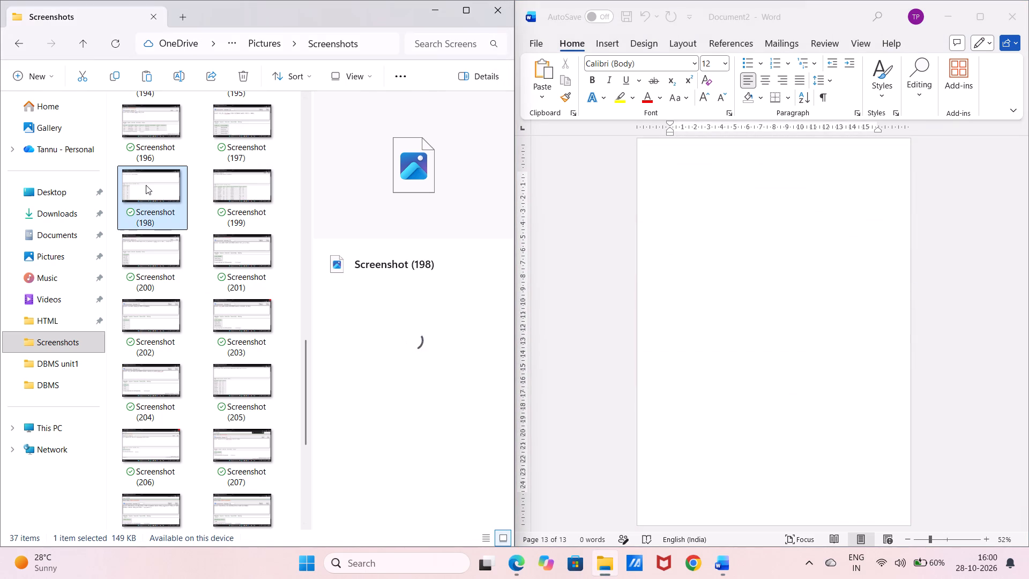
left_click(655, 211)
key("ctrl+v")
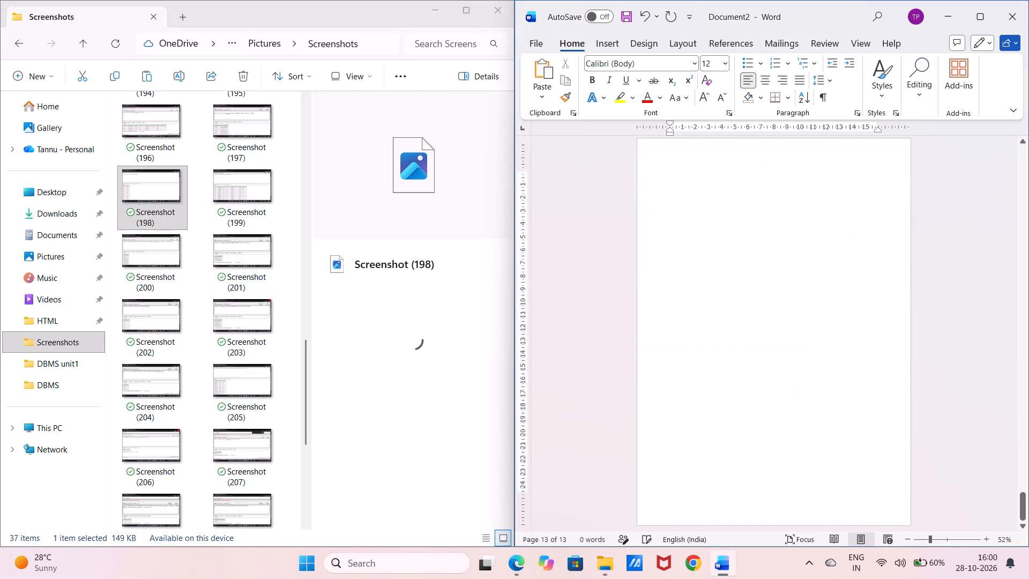
Insert five line breaks below the first image on page 13 and paste Screenshot (199) there.
key("Return")
key("Return")
key("Return")
key("Return")
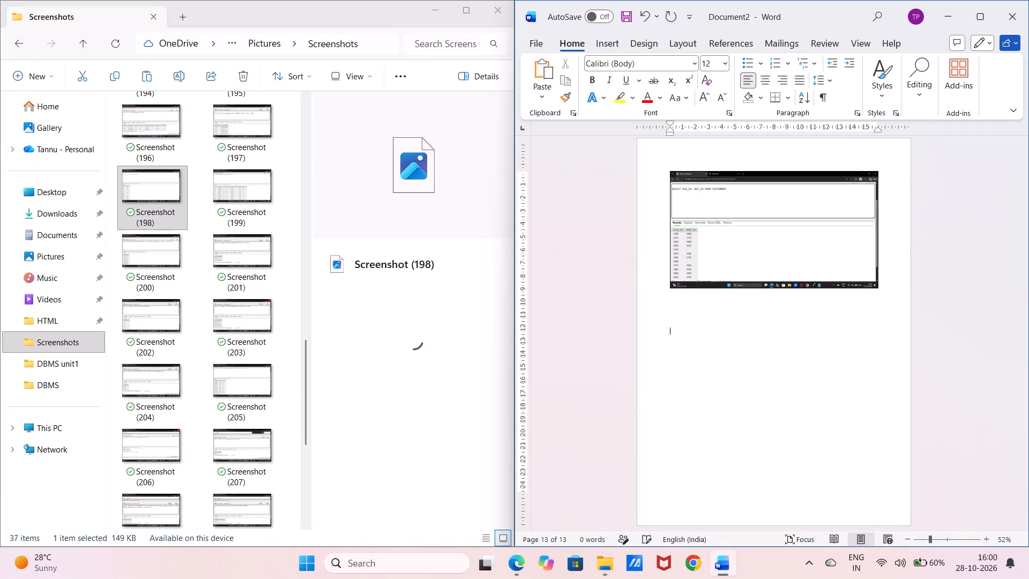
key("Return")
left_click(240, 191)
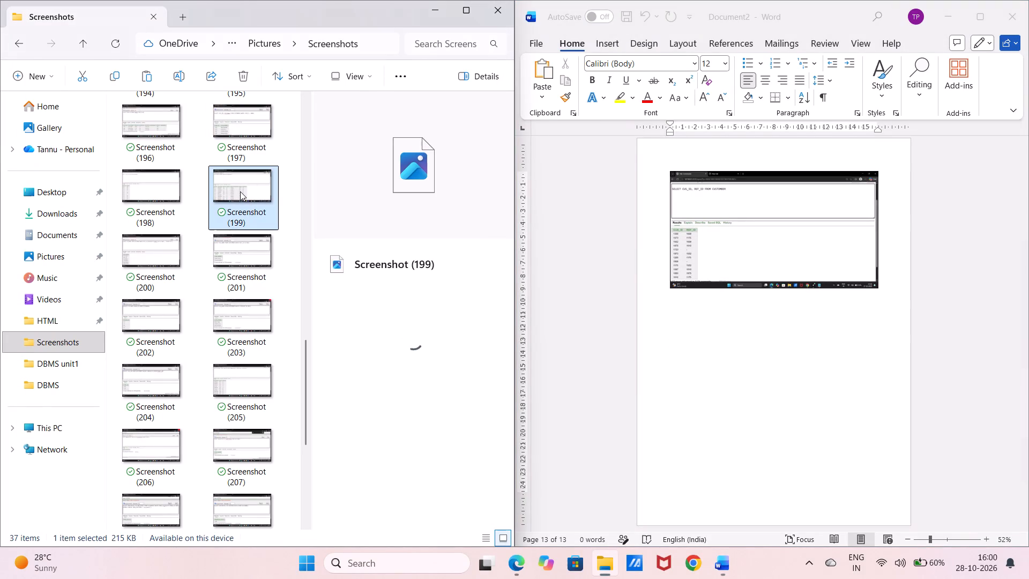
key("ctrl+c")
left_click(734, 335)
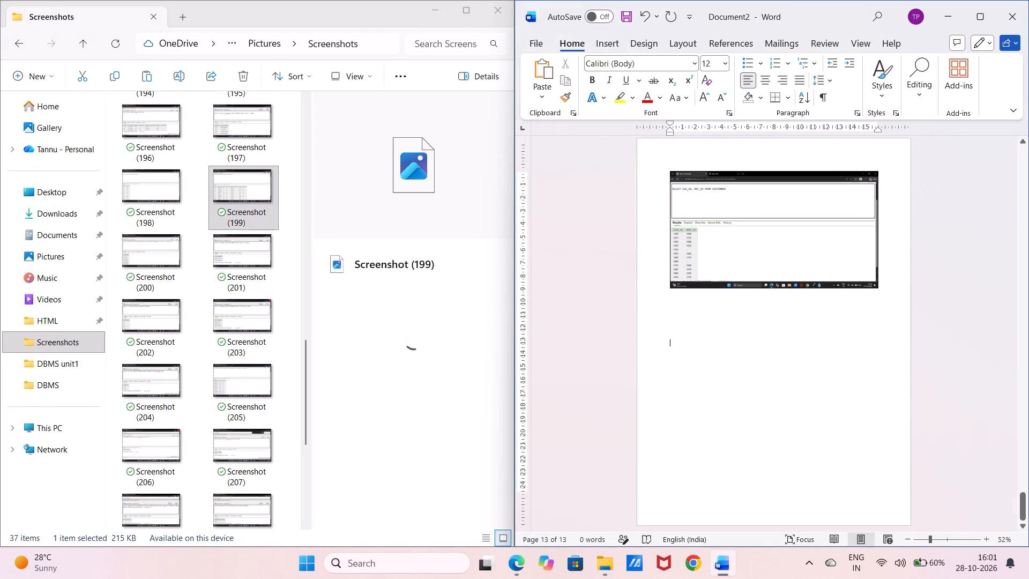
key("ctrl+v")
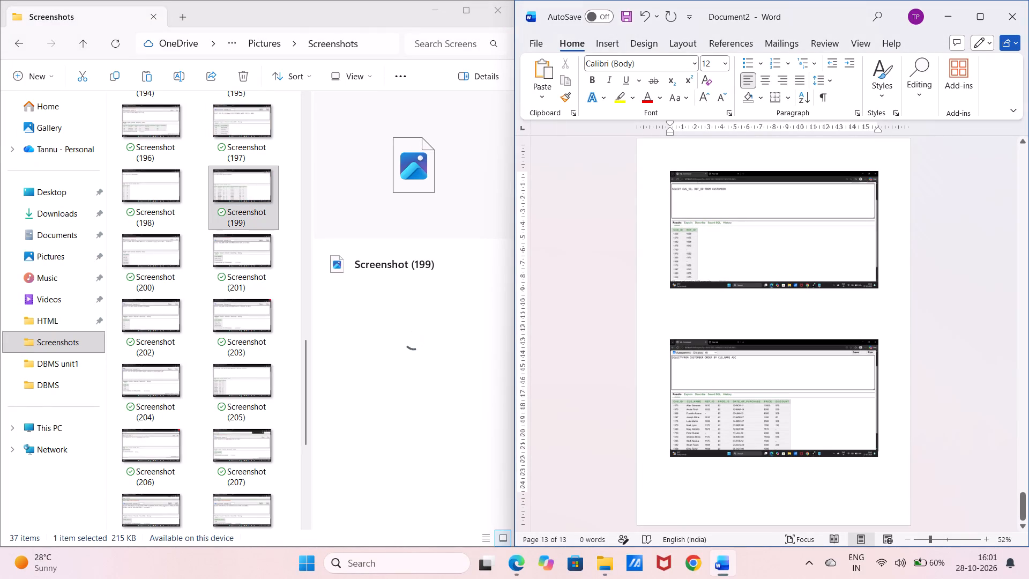
Add a page break after Screenshot (199) and paste Screenshot (200) at the top of page 14.
key("ctrl+Return")
scroll(734, 335, "down", 7)
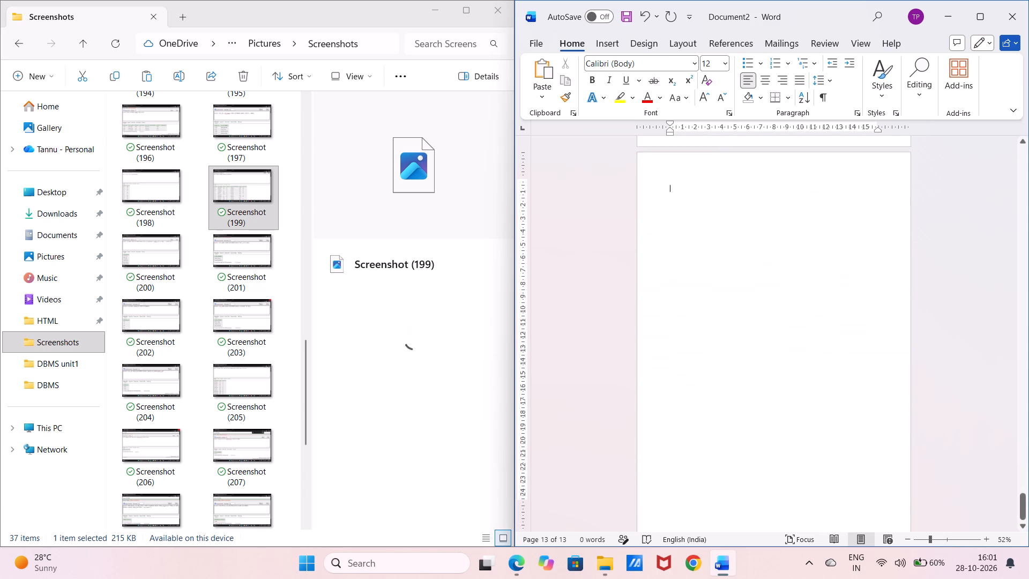
scroll(734, 335, "down", 1)
left_click(135, 277)
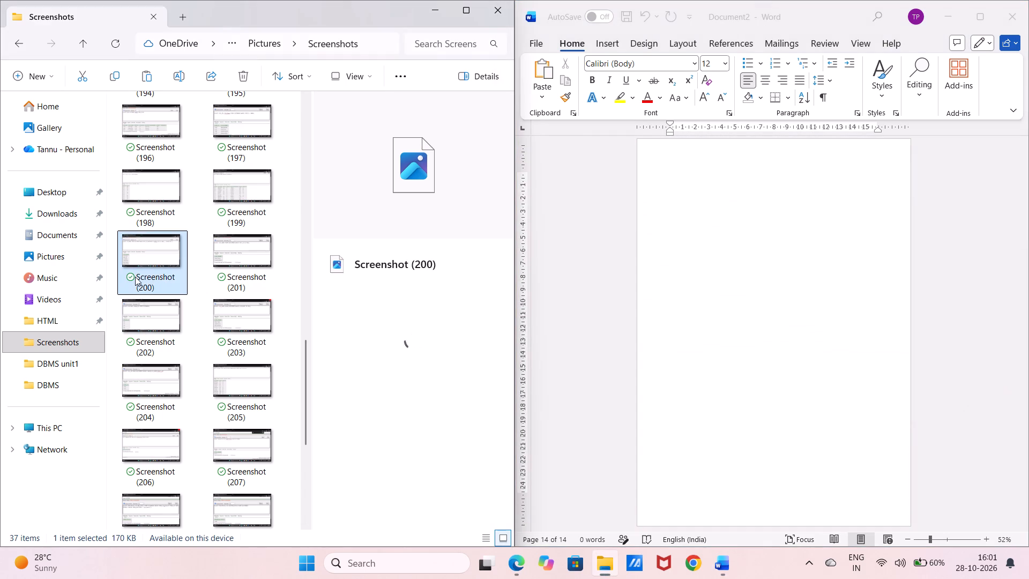
key("ctrl+c")
left_click(739, 185)
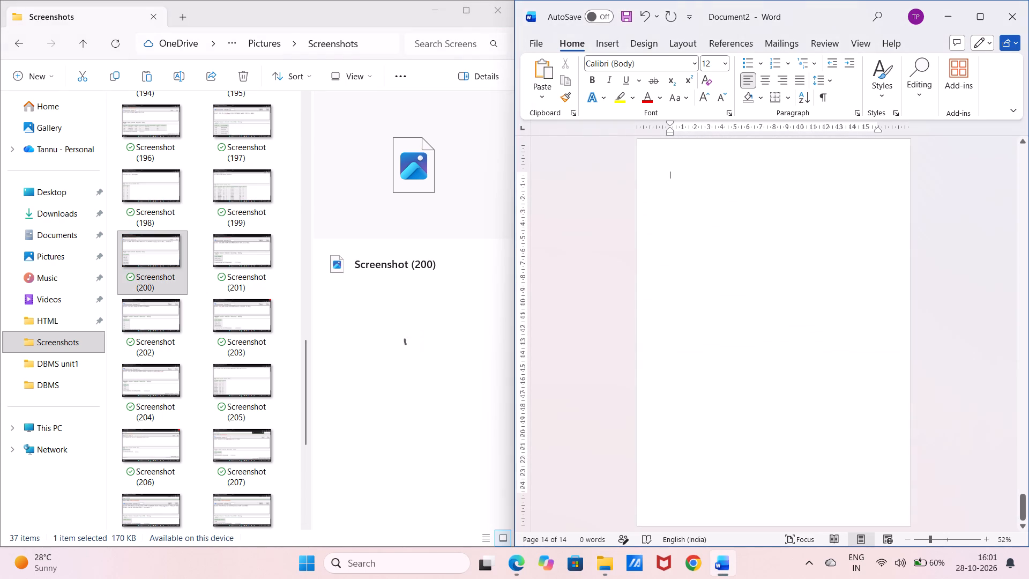
key("ctrl+v")
Insert five line breaks below the first image on page 14 and paste Screenshot (201) there.
key("Return")
key("Return")
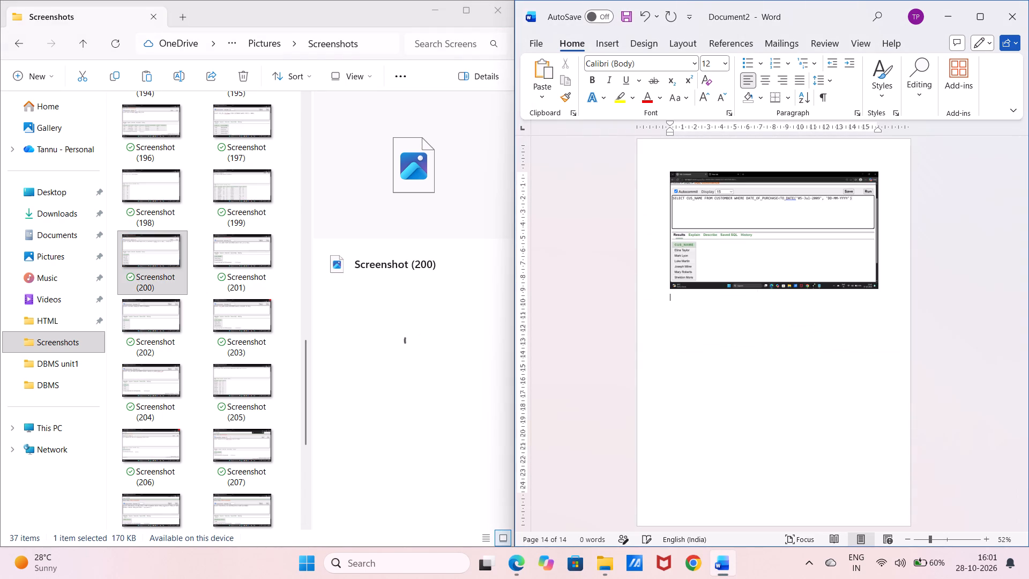
key("Return")
key("Return")
key("Return")
left_click(250, 263)
key("ctrl+c")
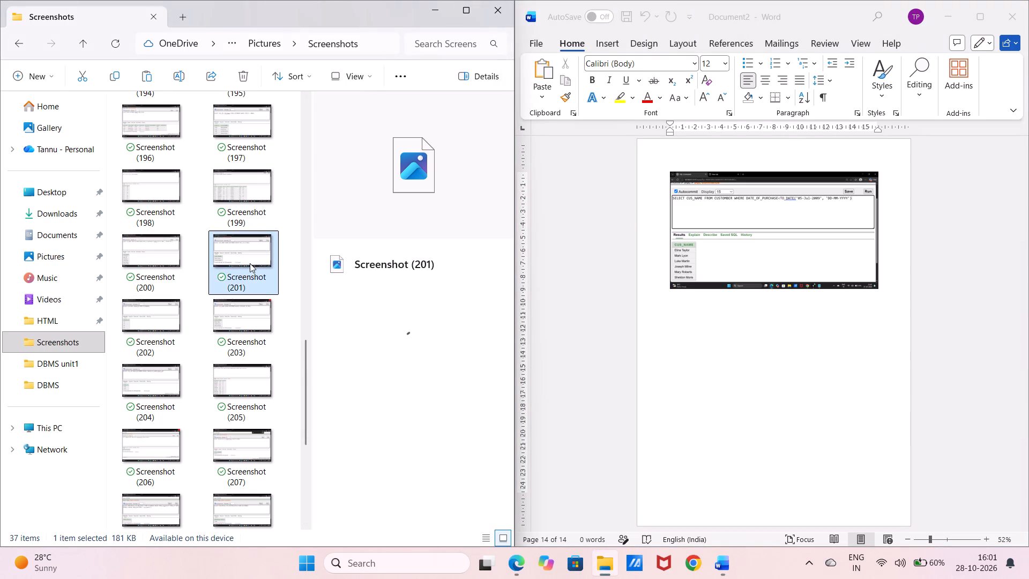
left_click(700, 373)
key("ctrl+v")
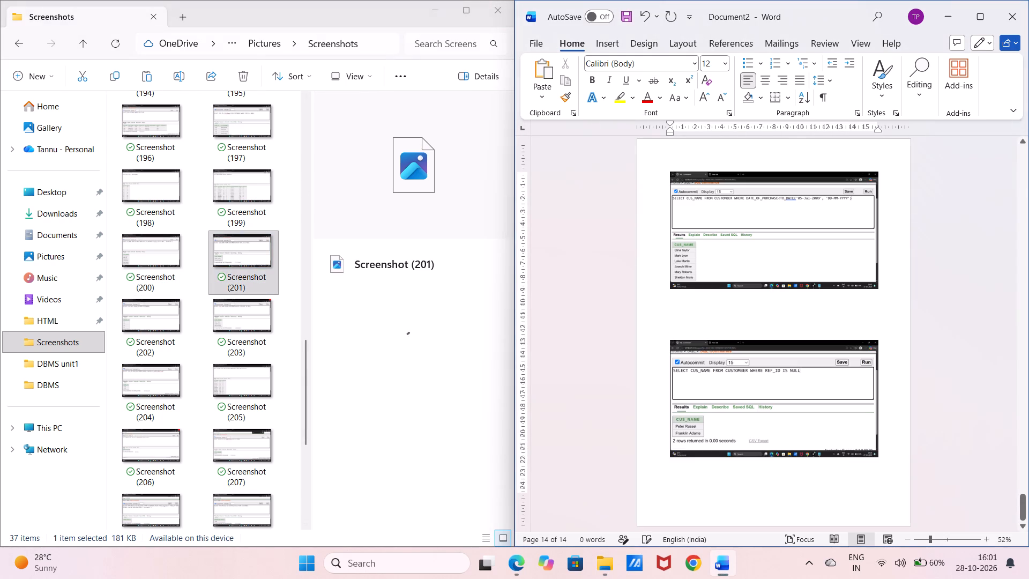
Add a page break after Screenshot (201) and paste Screenshot (202) at the top of page 15.
key("ctrl+Return")
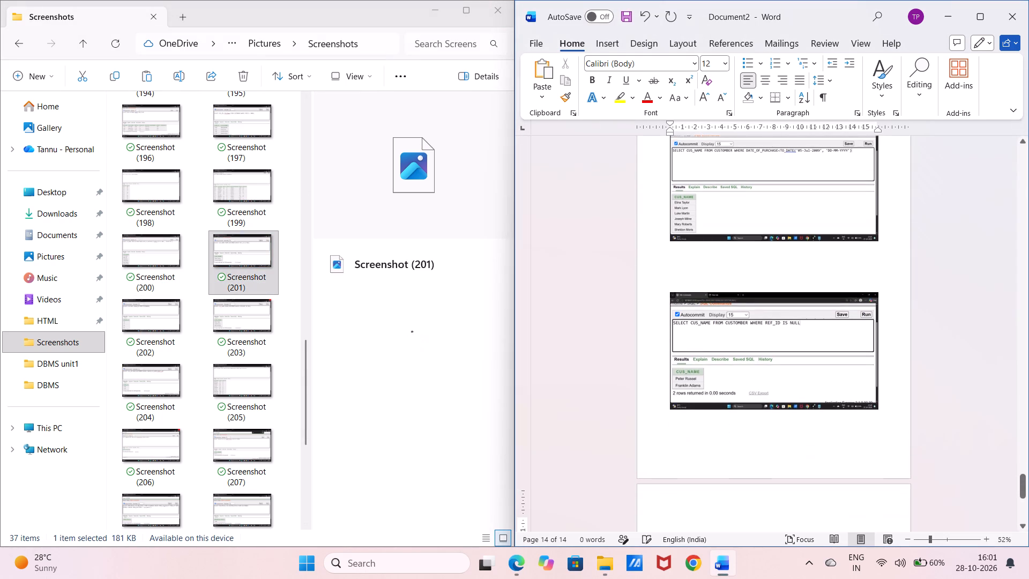
scroll(700, 373, "down", 6)
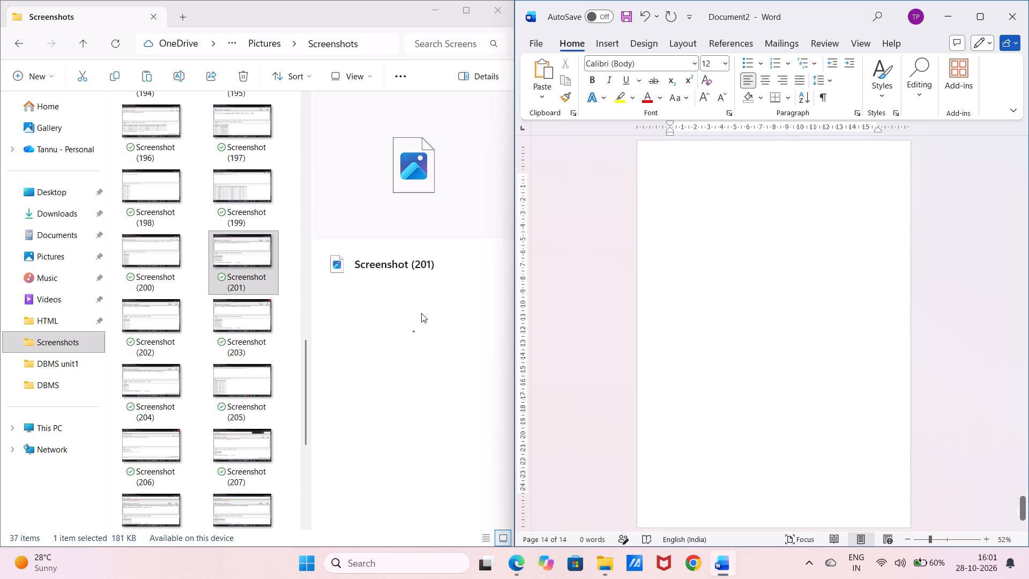
left_click(180, 329)
key("ctrl+c")
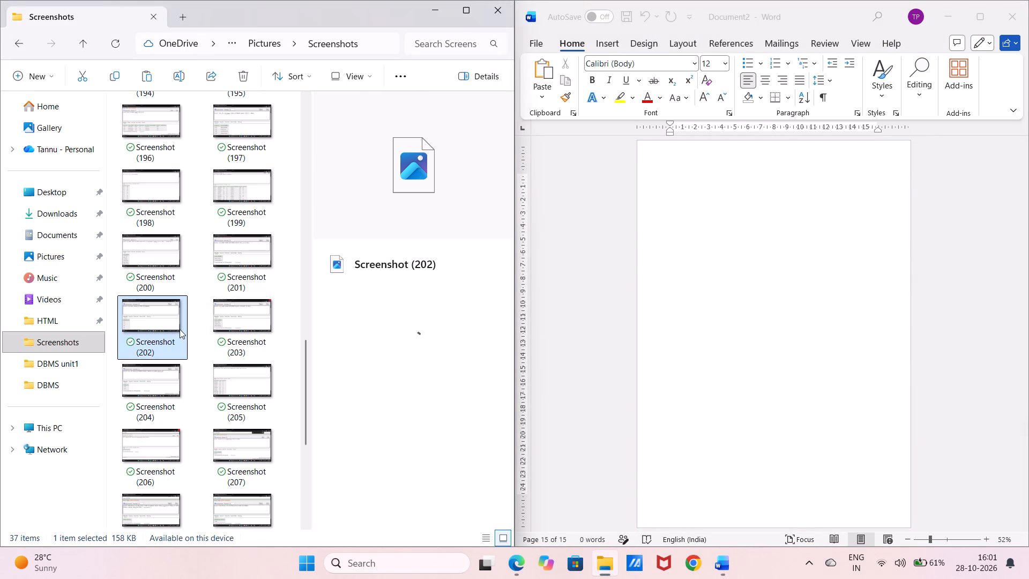
left_click(681, 173)
key("ctrl+v")
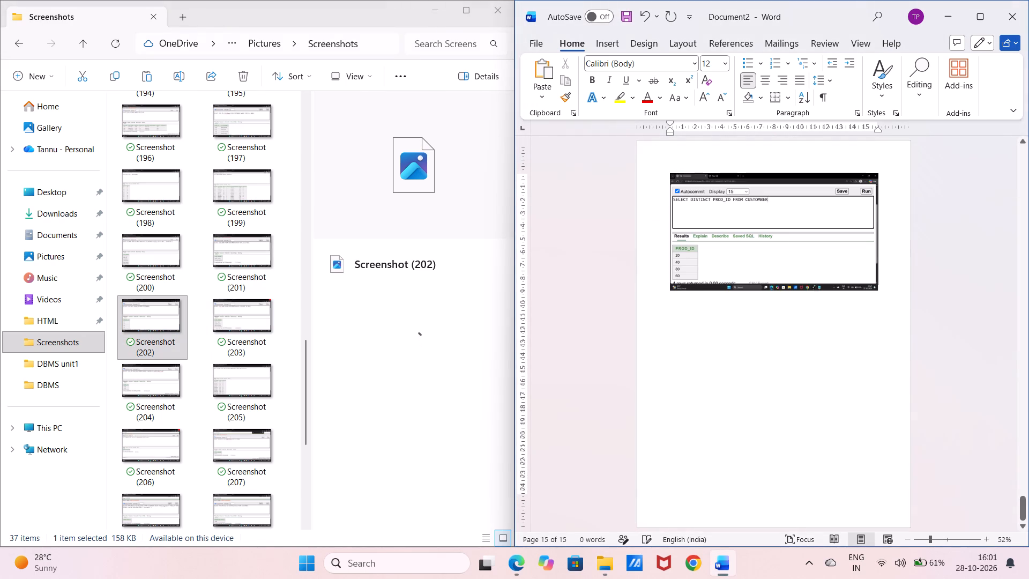
Insert five line breaks below the first image on page 15 and paste Screenshot (203) there.
key("Return")
key("Return")
key("Return")
key("Return")
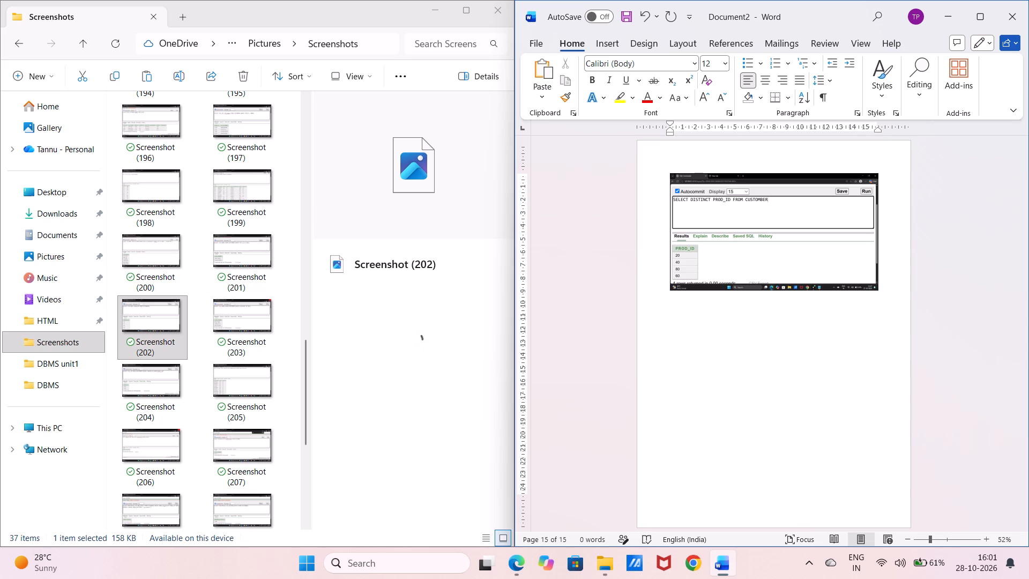
key("Return")
left_click(263, 321)
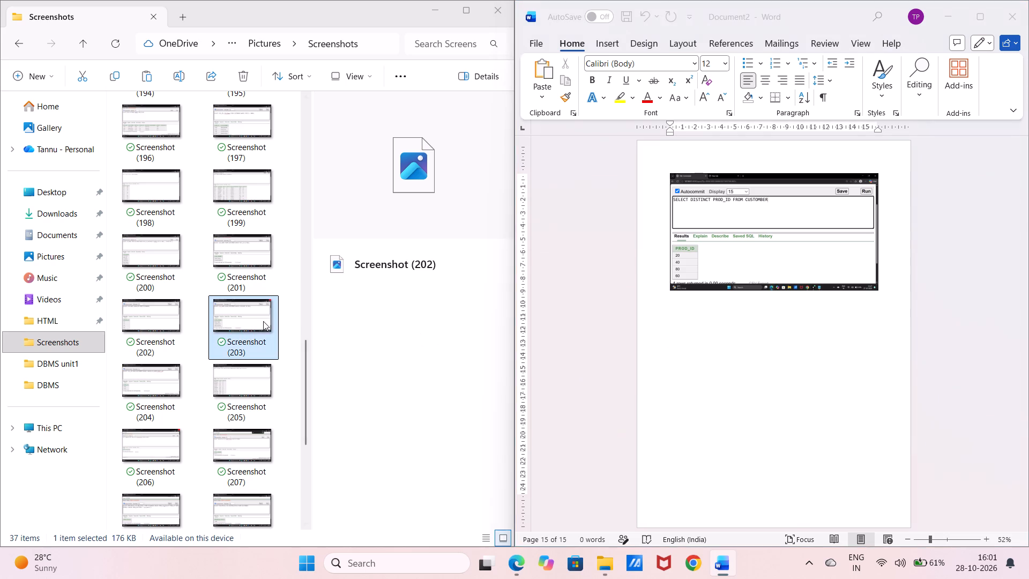
key("ctrl+c")
left_click(733, 418)
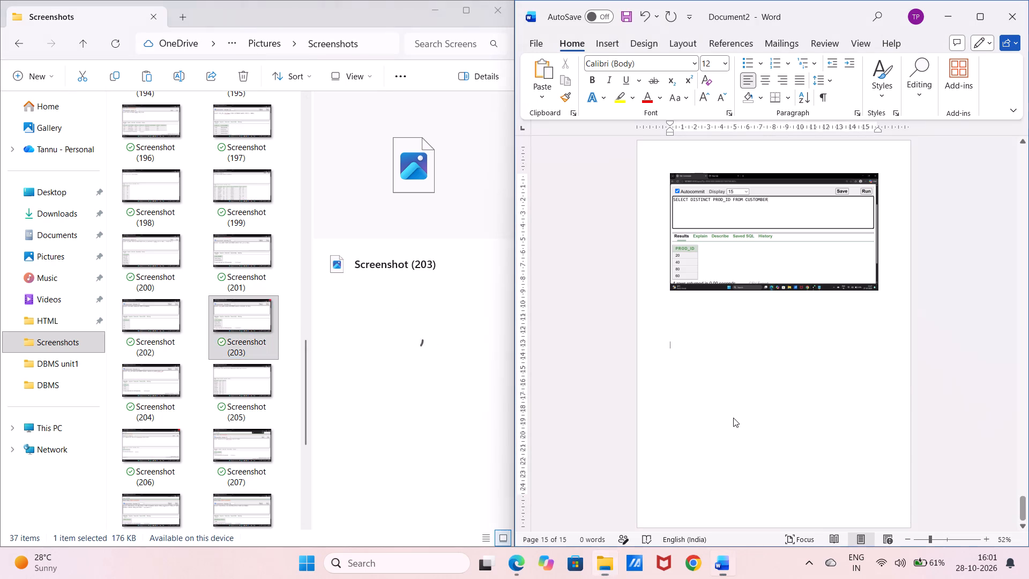
key("ctrl+v")
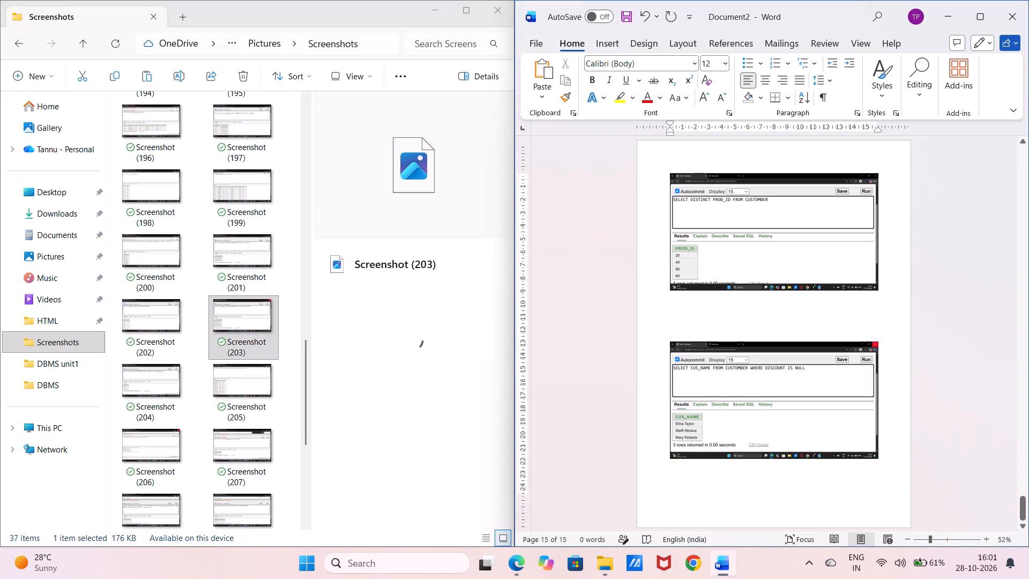
Add a page break after Screenshot (203) and paste Screenshot (204) at the top of page 16.
left_click(889, 462)
key("Return")
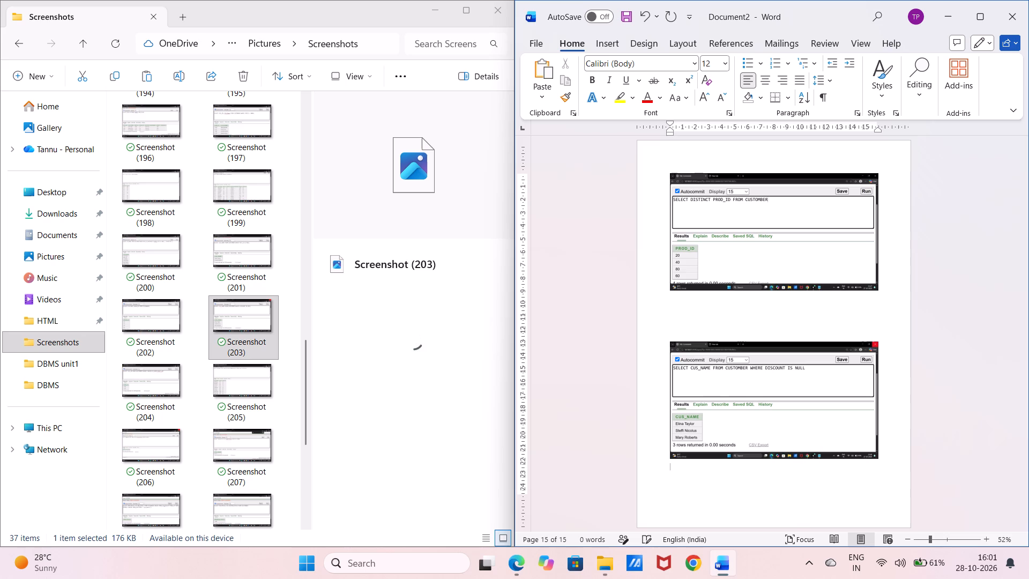
key("ctrl+Return")
scroll(771, 419, "down", 5)
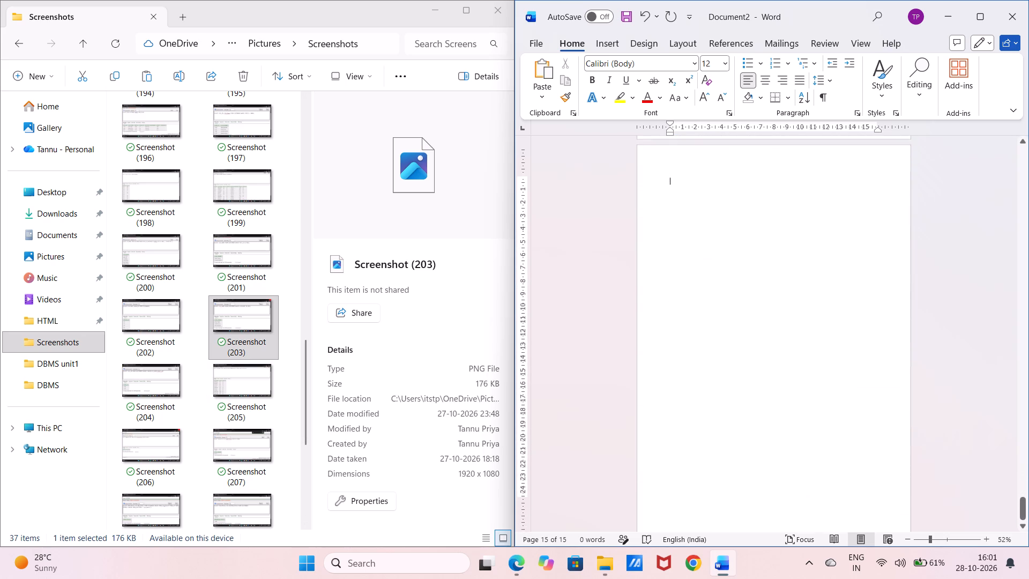
scroll(771, 419, "down", 2)
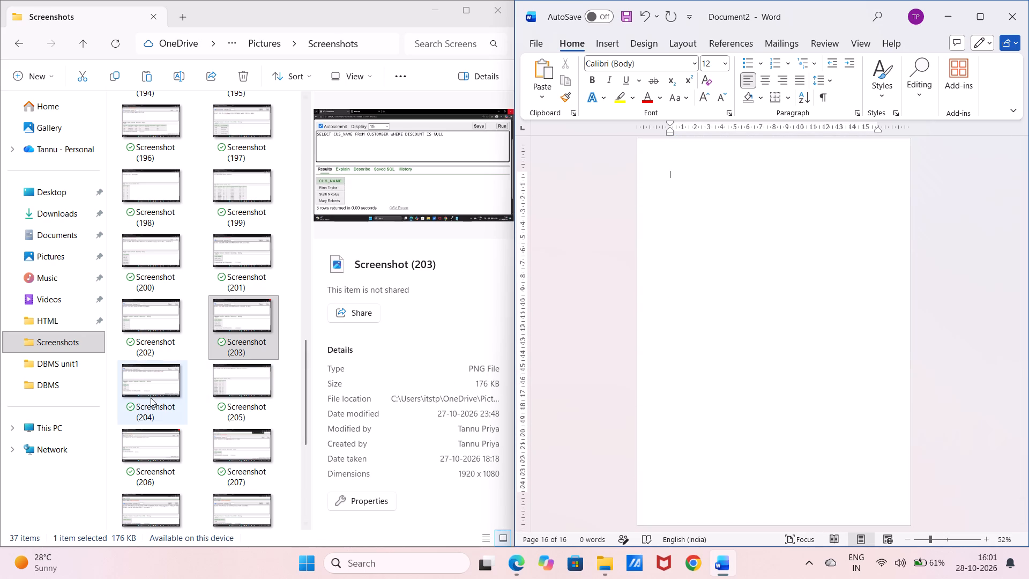
left_click(145, 399)
key("ctrl+x")
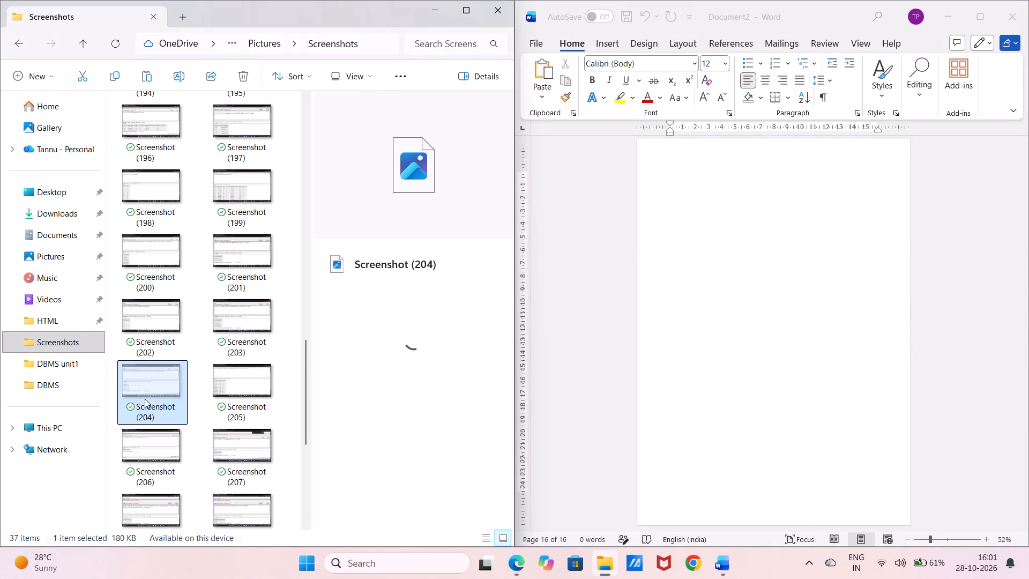
key("ctrl+z")
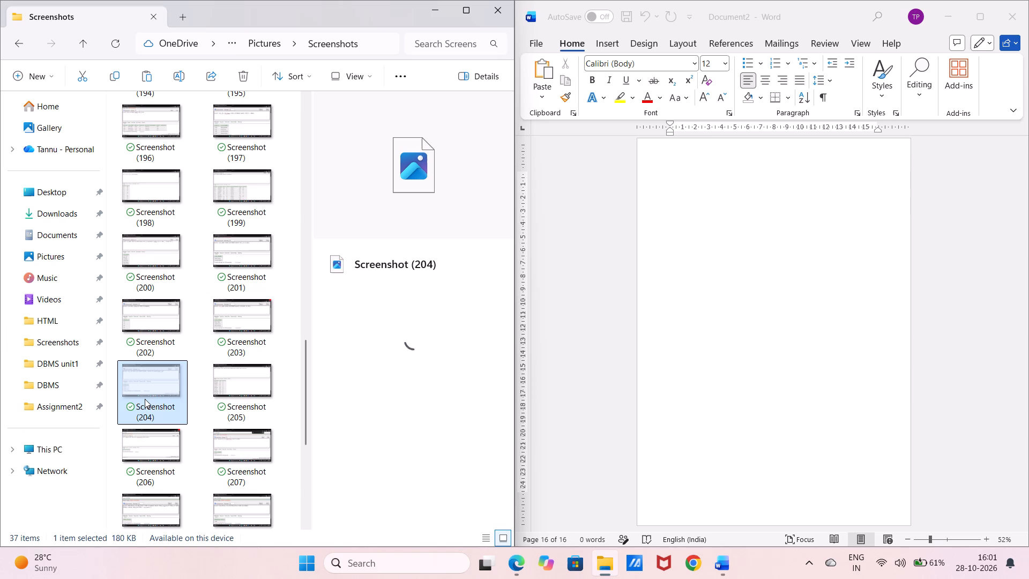
left_click(172, 403)
key("ctrl+c")
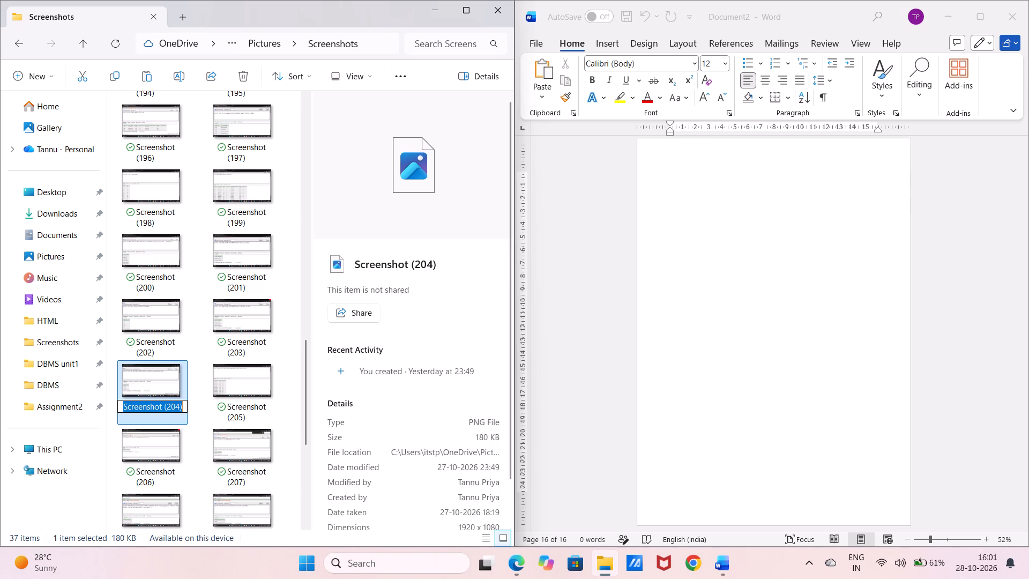
left_click(431, 338)
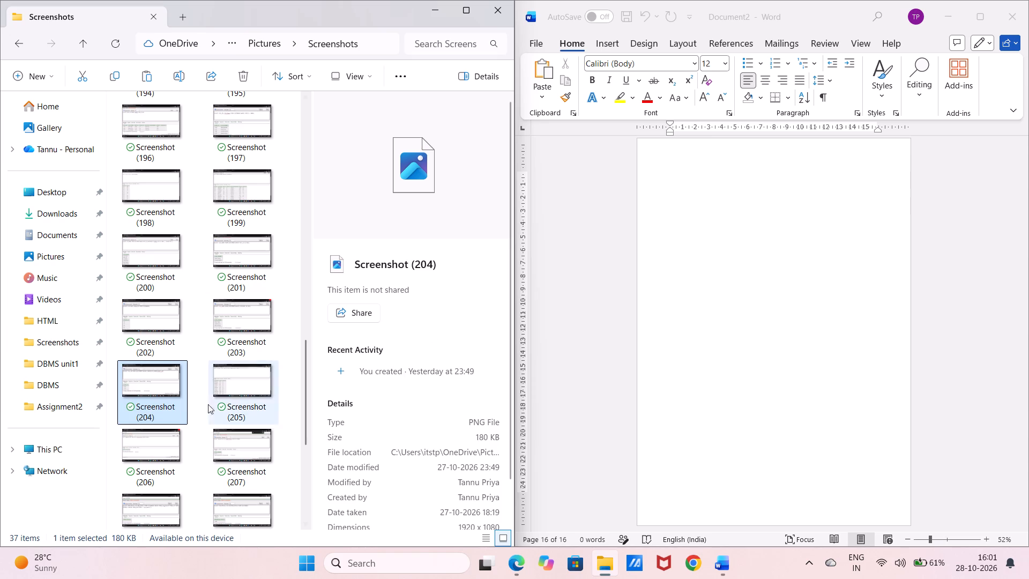
key("ctrl+c")
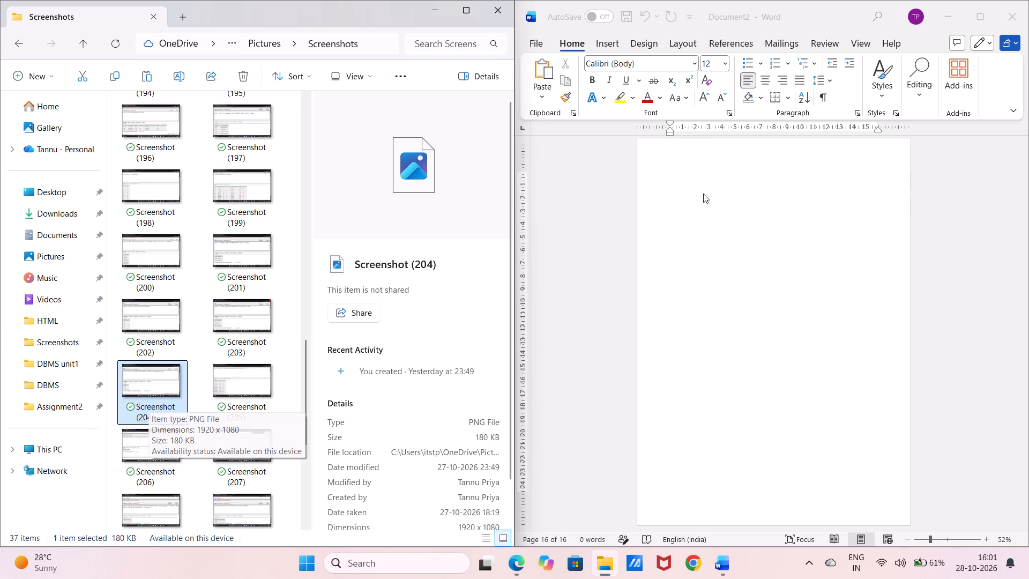
left_click(810, 181)
key("ctrl+v")
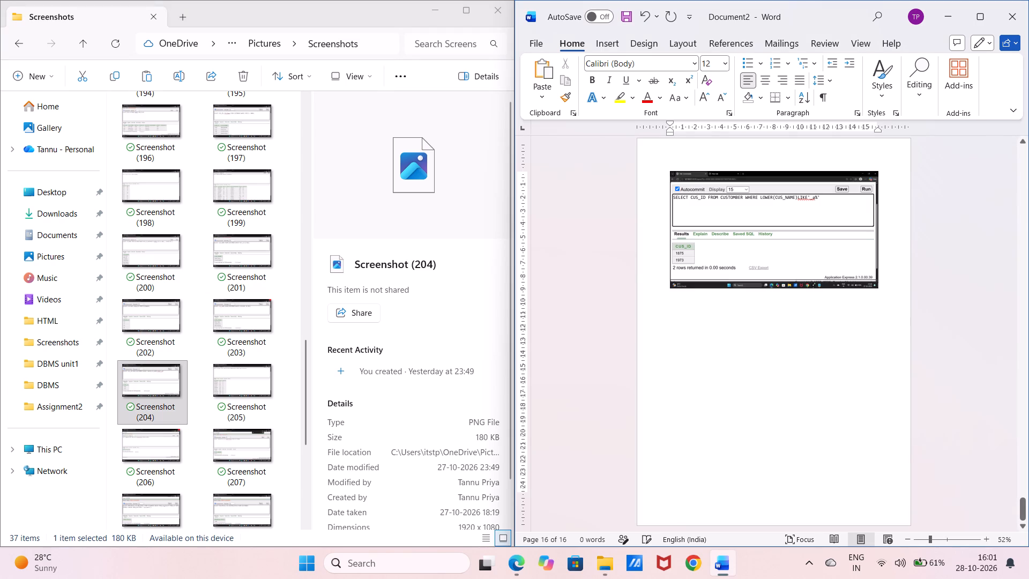
Insert five line breaks below the first image on page 16 and paste Screenshot (205) there.
left_click(893, 281)
key("Return")
key("Return")
key("Return")
key("Return")
key("Return")
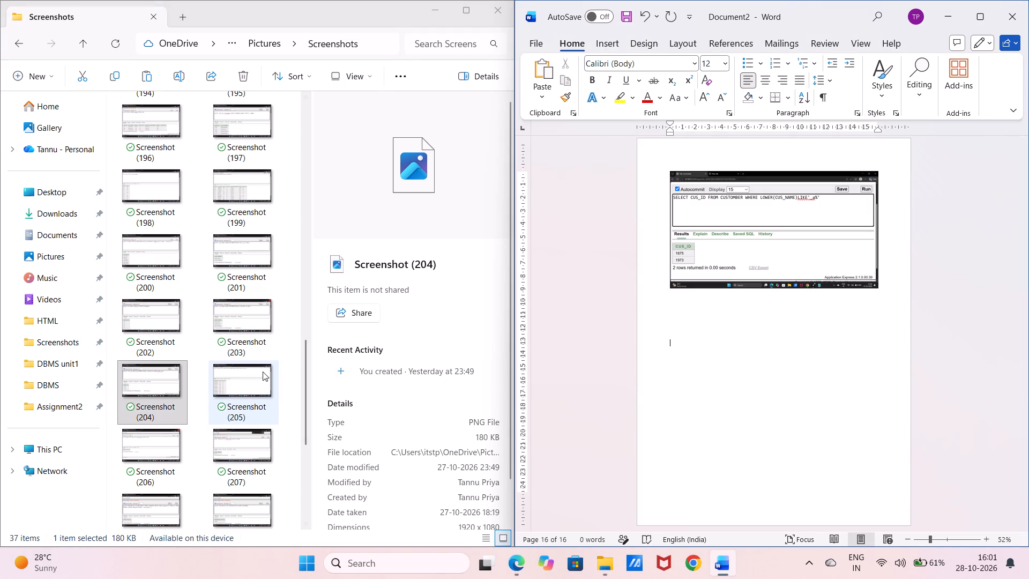
left_click(263, 372)
key("ctrl+c")
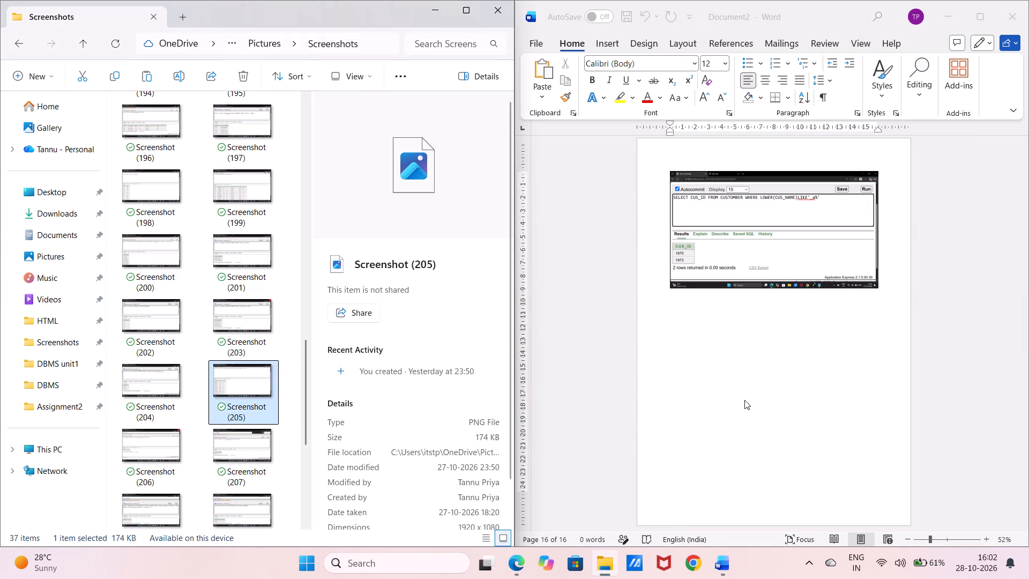
left_click(744, 400)
key("ctrl+v")
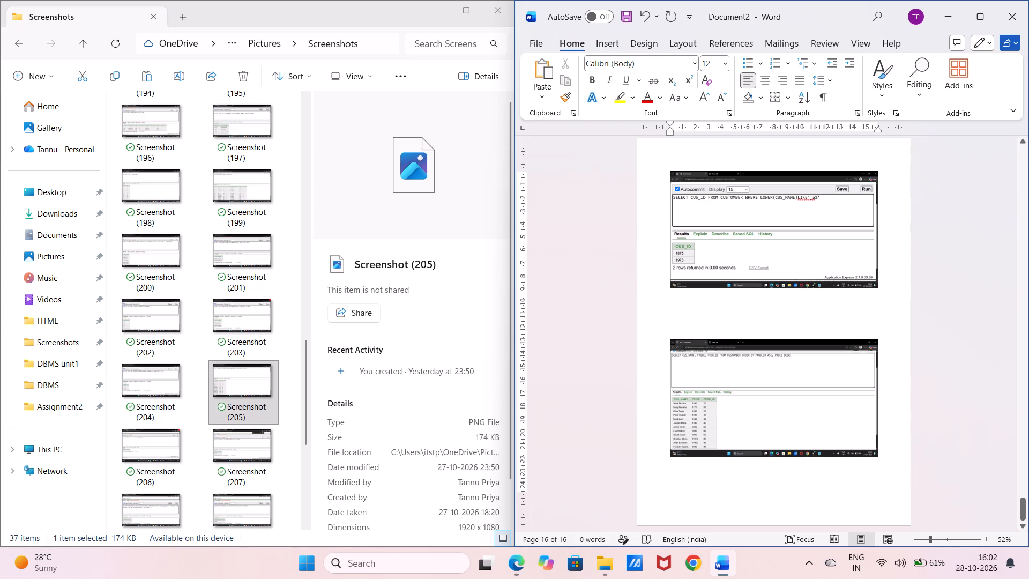
Add a page break after Screenshot (205) and paste Screenshot (206) at the top of page 17.
scroll(762, 410, "down", 4)
key("ctrl+Return")
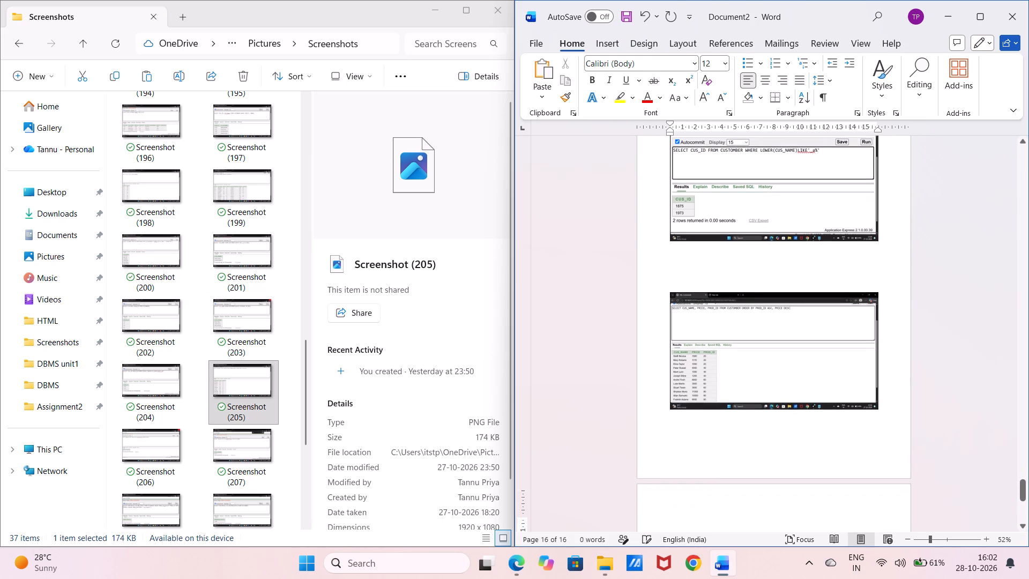
scroll(762, 410, "down", 6)
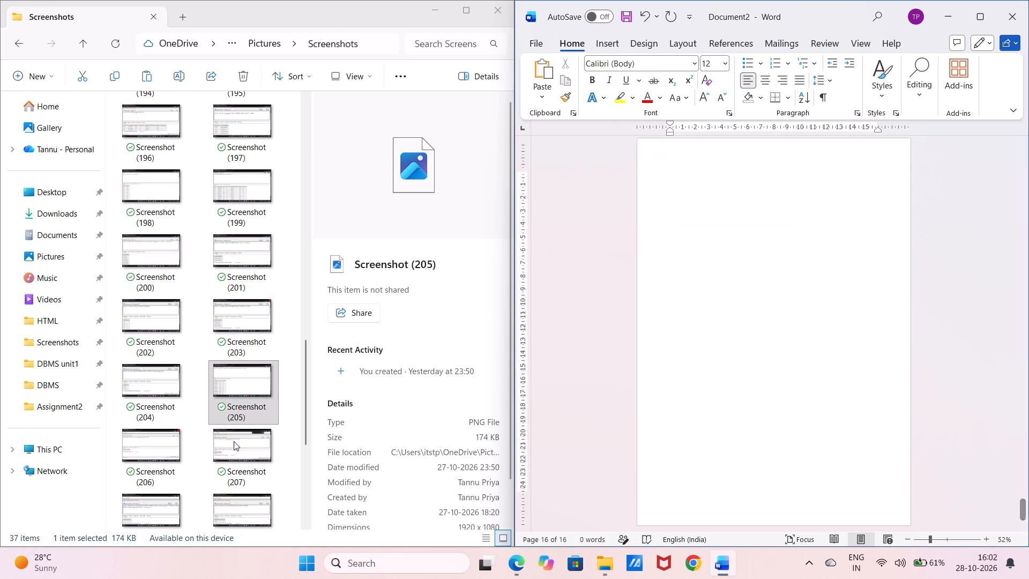
left_click(156, 460)
key("ctrl+c")
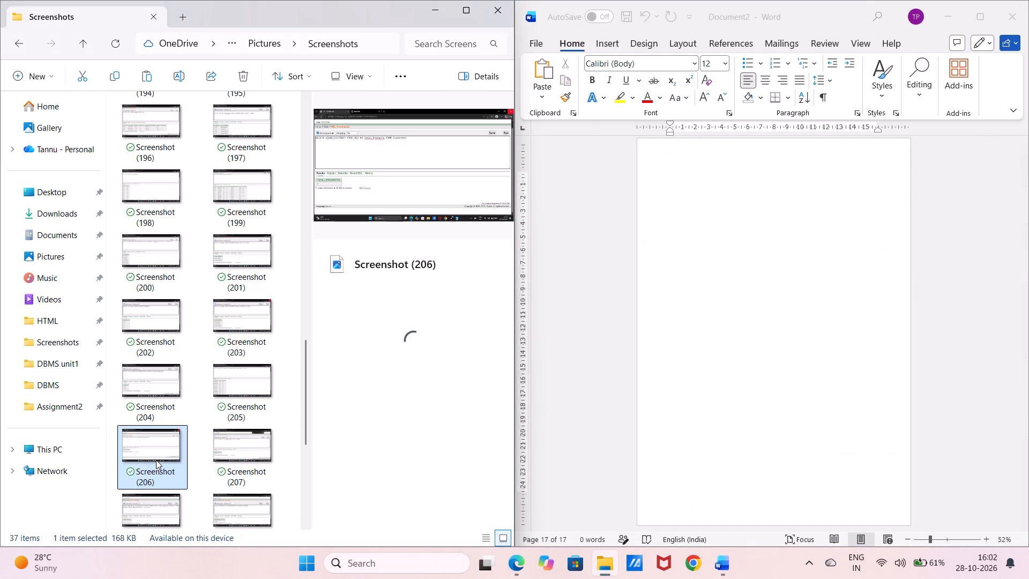
left_click(719, 219)
key("ctrl+v")
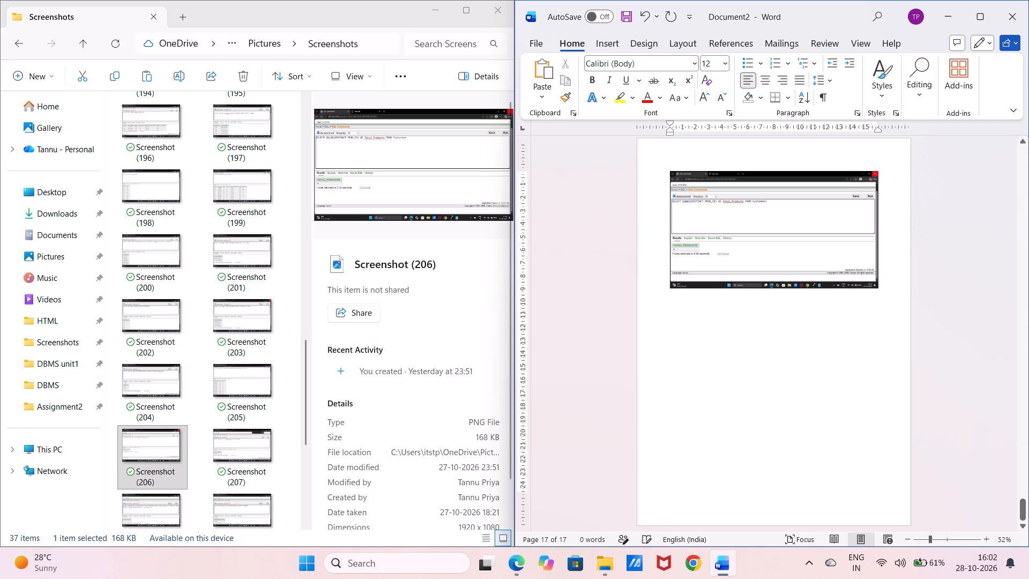
Insert five line breaks below the first image on page 17 and paste Screenshot (207) there.
key("Return")
key("Return")
key("Return")
key("Return")
key("Return")
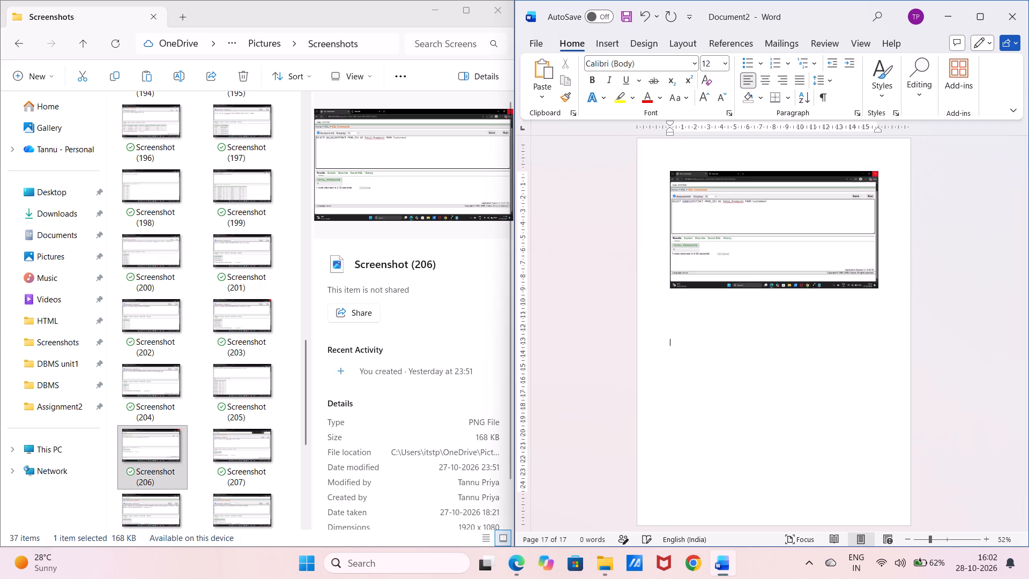
left_click(235, 457)
key("ctrl+c")
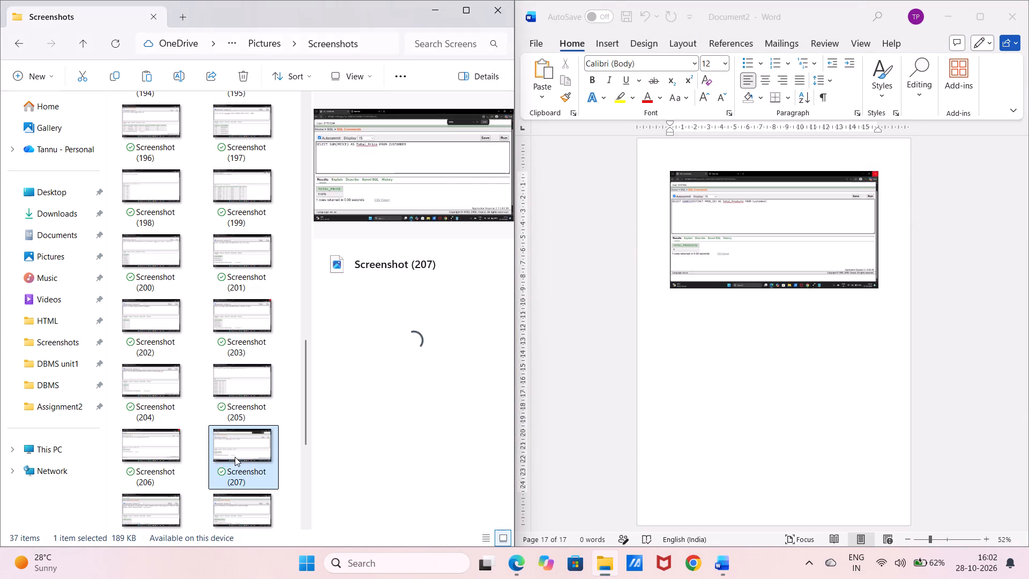
left_click(799, 444)
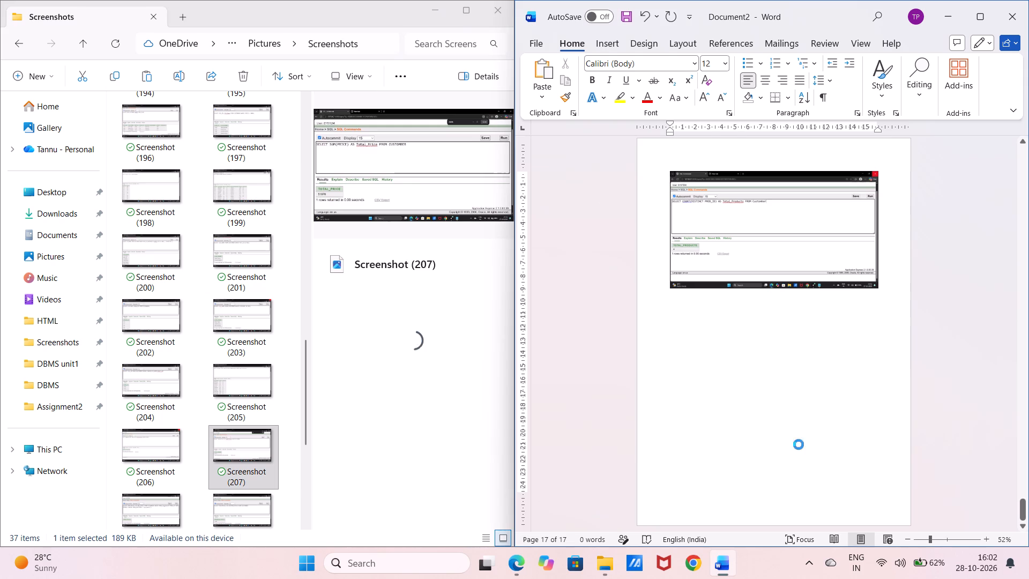
key("ctrl+v")
Add a page break after Screenshot (207) and paste Screenshot (208) at the top of page 18.
scroll(799, 444, "down", 3)
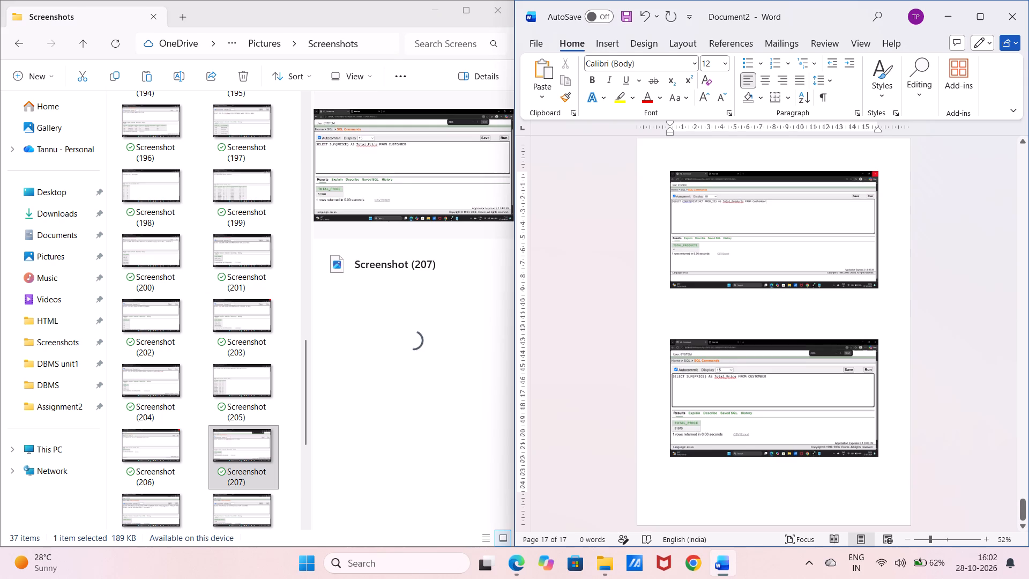
key("ctrl+Return")
scroll(799, 444, "down", 6)
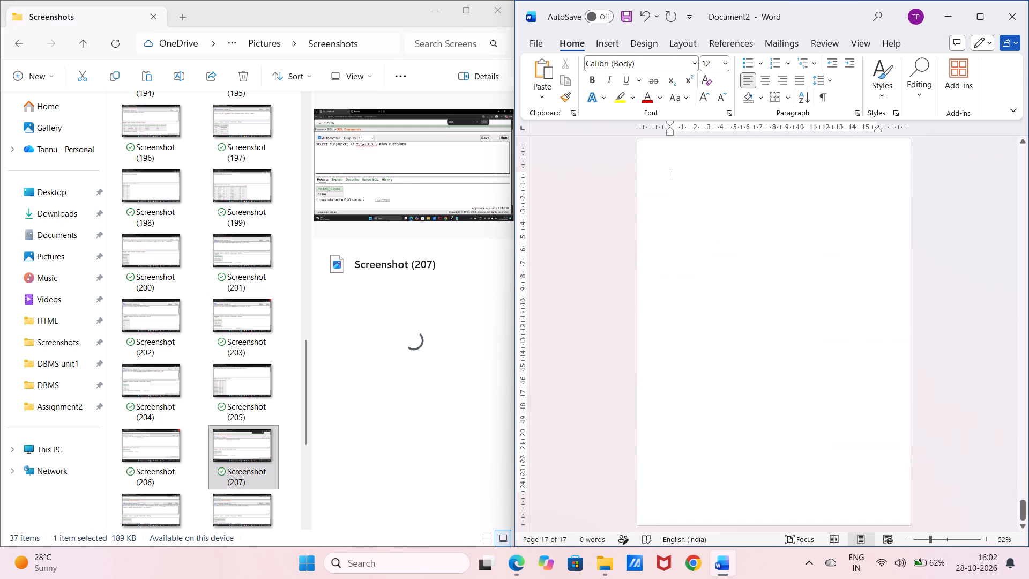
scroll(799, 444, "down", 1)
scroll(237, 495, "down", 4)
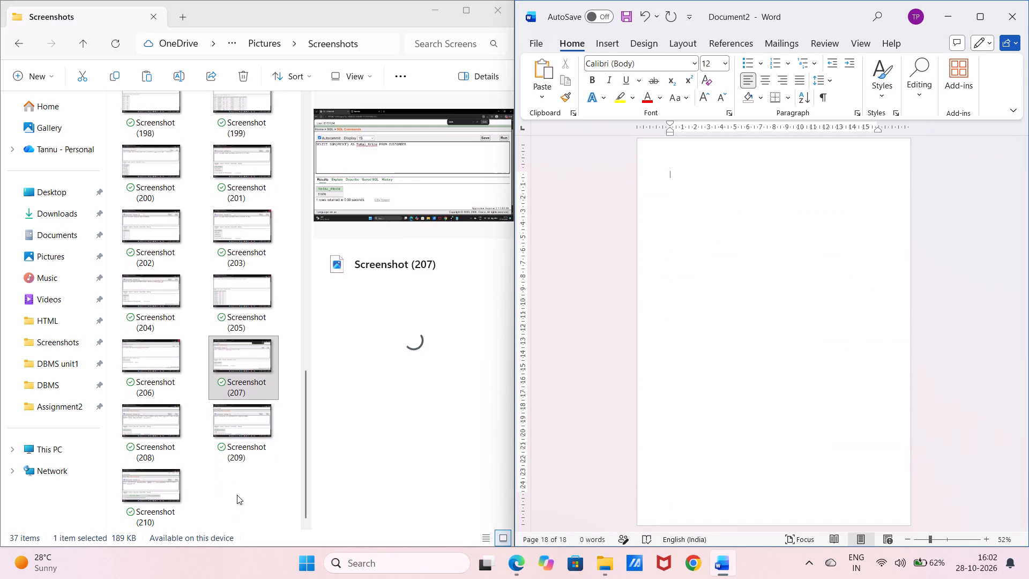
left_click(154, 437)
key("ctrl+c")
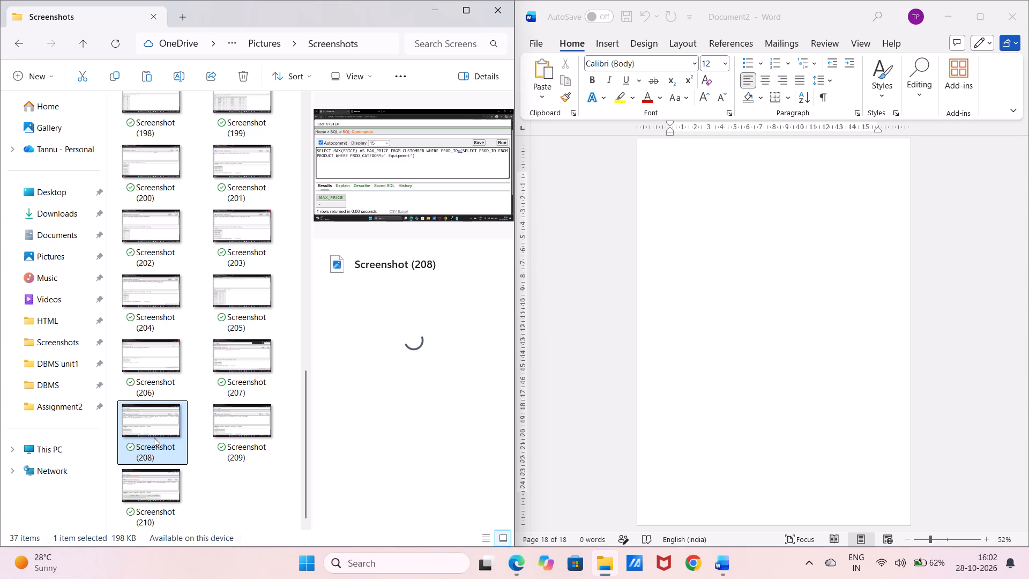
left_click(688, 213)
key("ctrl+v")
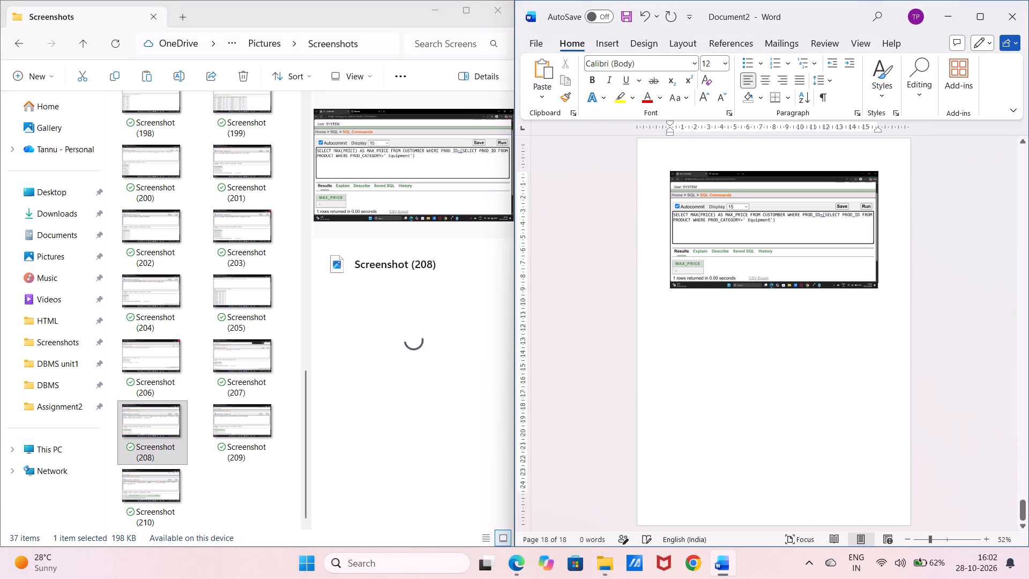
Insert five line breaks below the first image on page 18 and paste Screenshot (209) there.
left_click(905, 283)
key("Return")
key("Return")
key("Return")
key("Return")
key("Return")
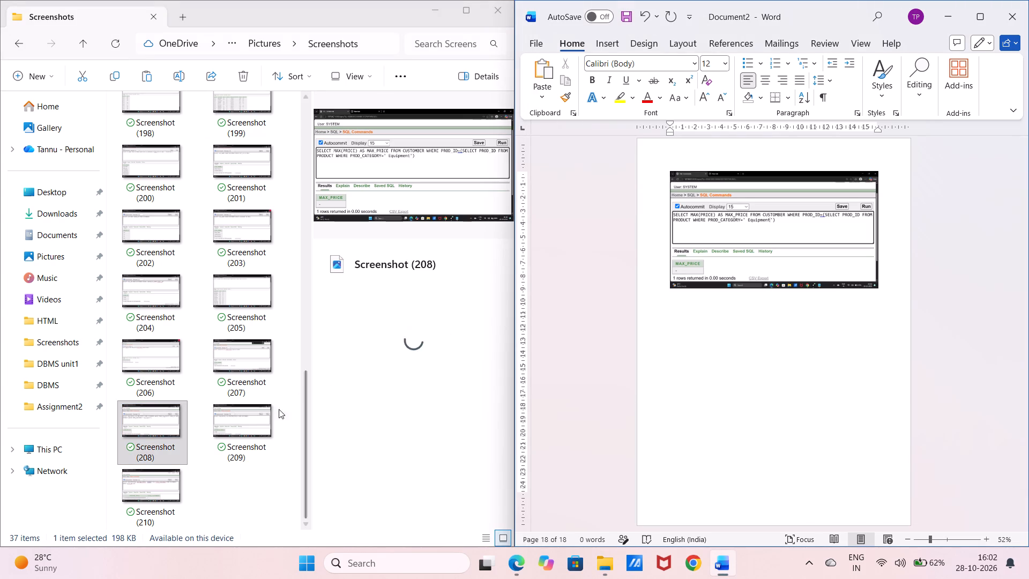
left_click(252, 424)
key("ctrl+c")
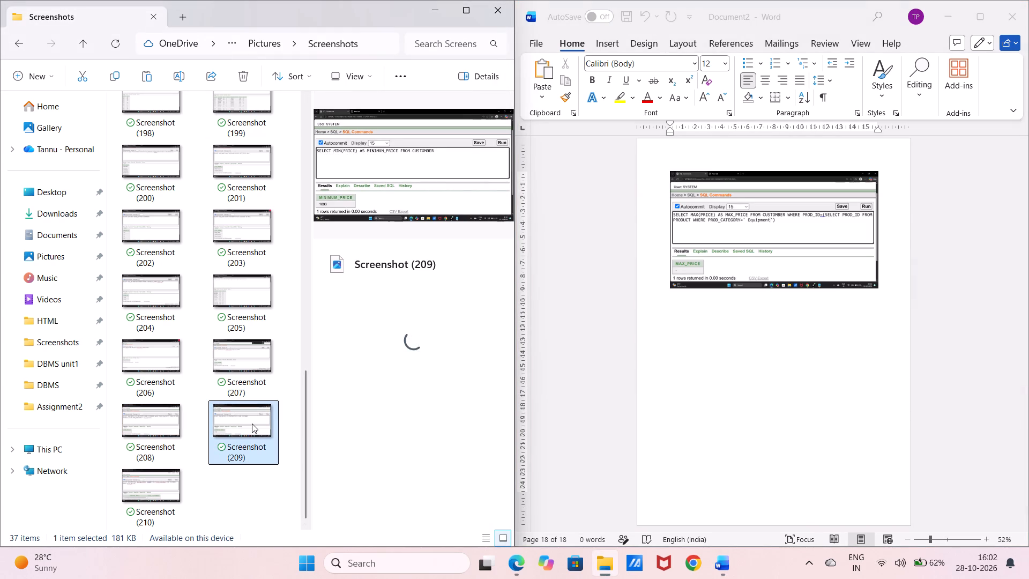
left_click(781, 437)
key("ctrl+v")
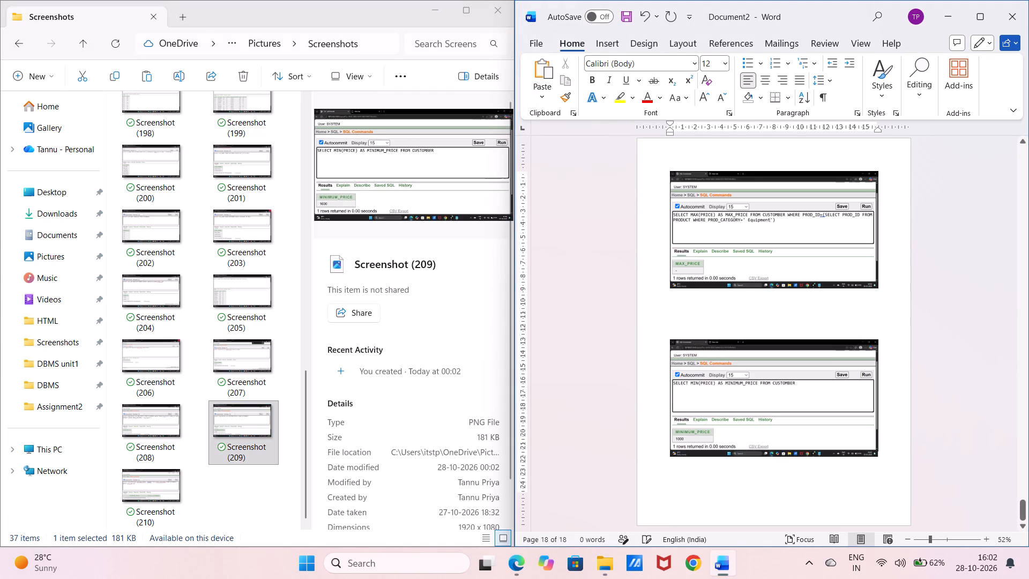
Add a page break after Screenshot (209) and paste Screenshot (210) at the top of page 19.
key("ctrl+Return")
scroll(781, 437, "down", 3)
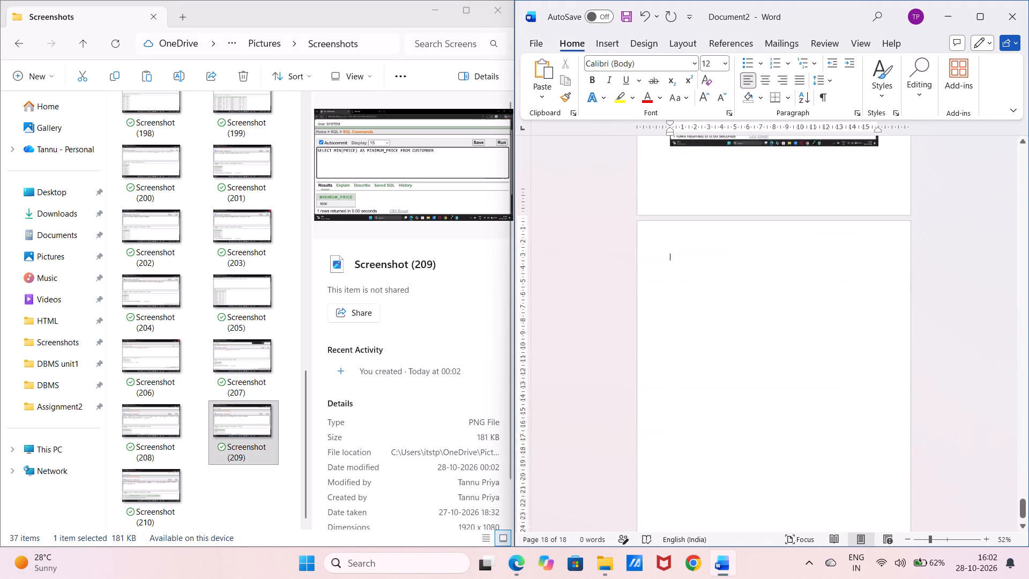
scroll(781, 437, "down", 4)
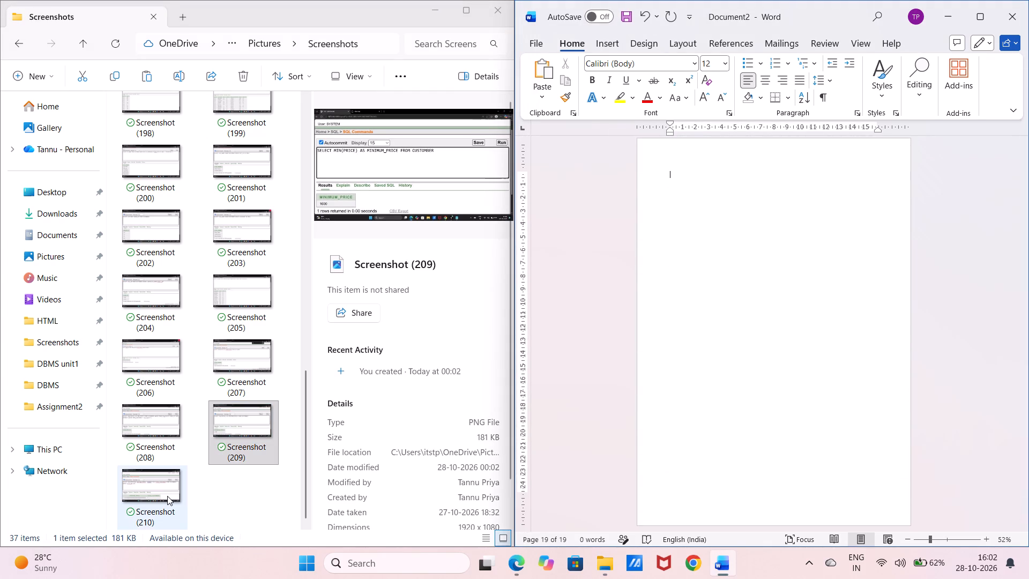
left_click(167, 496)
key("ctrl+c")
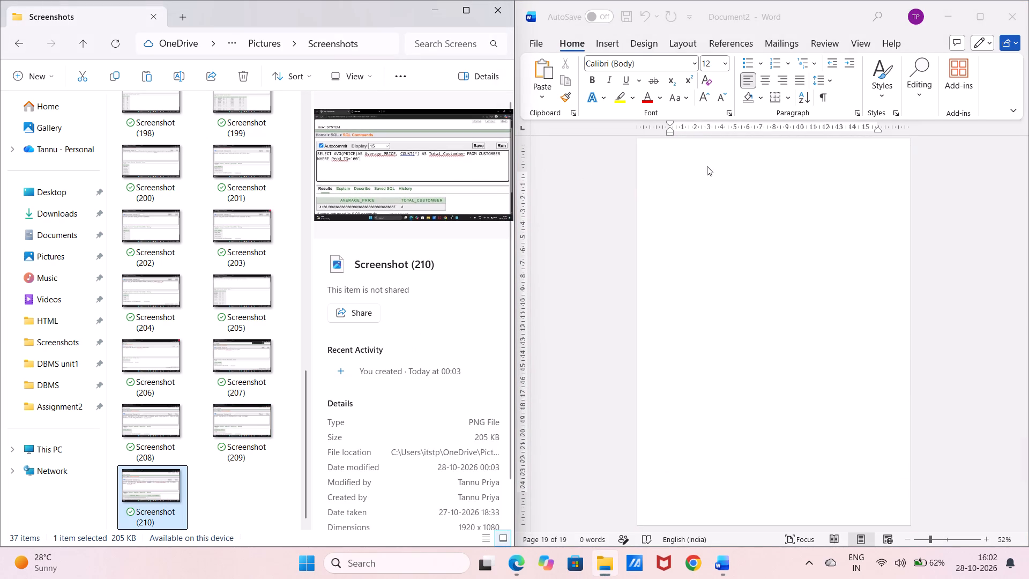
left_click(707, 166)
key("ctrl+v")
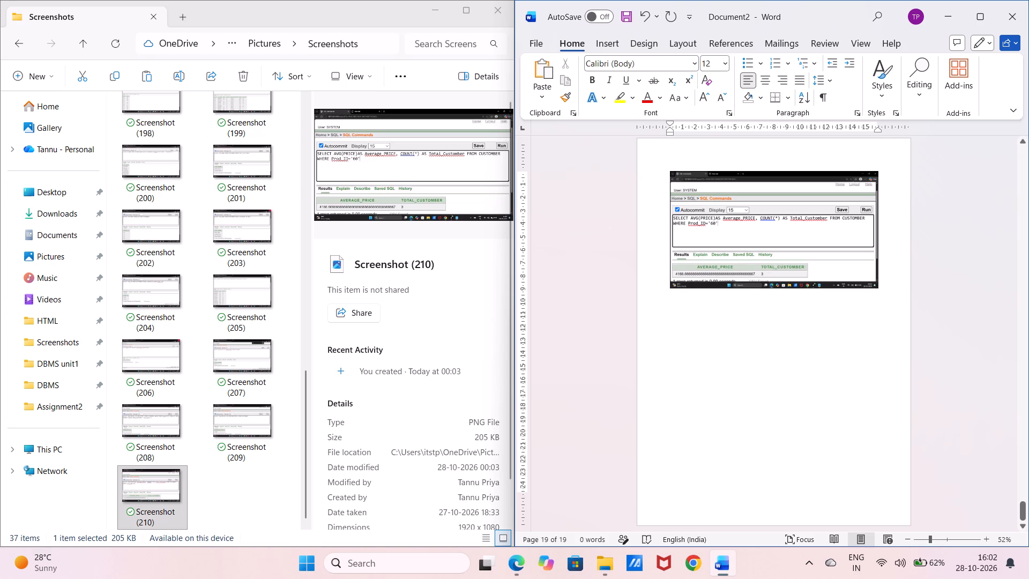
Print the whole screenshot document with Microsoft Print to PDF, saving the output as Assignment3 in the Documents folder.
scroll(722, 258, "up", 12)
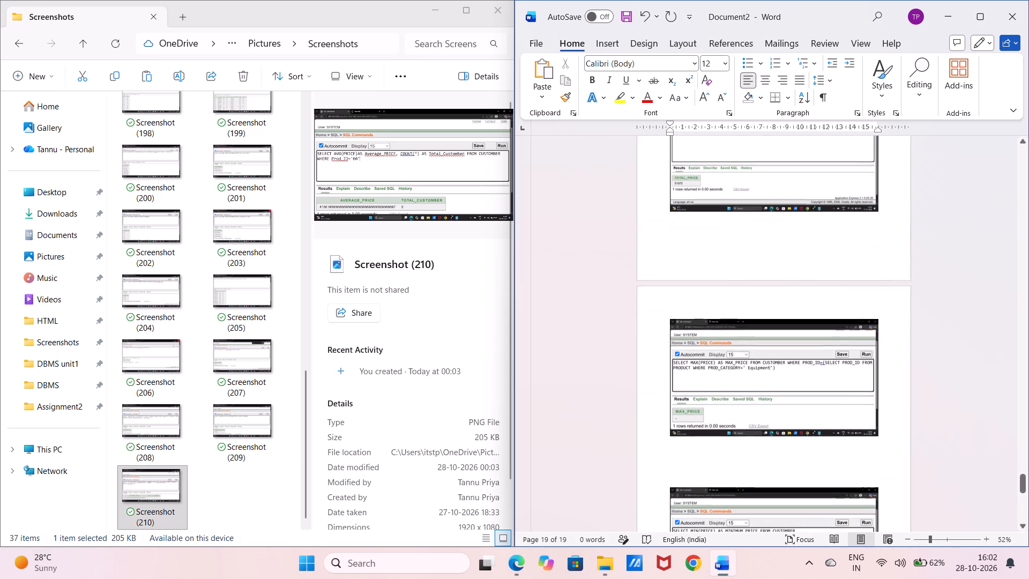
left_click(990, 23)
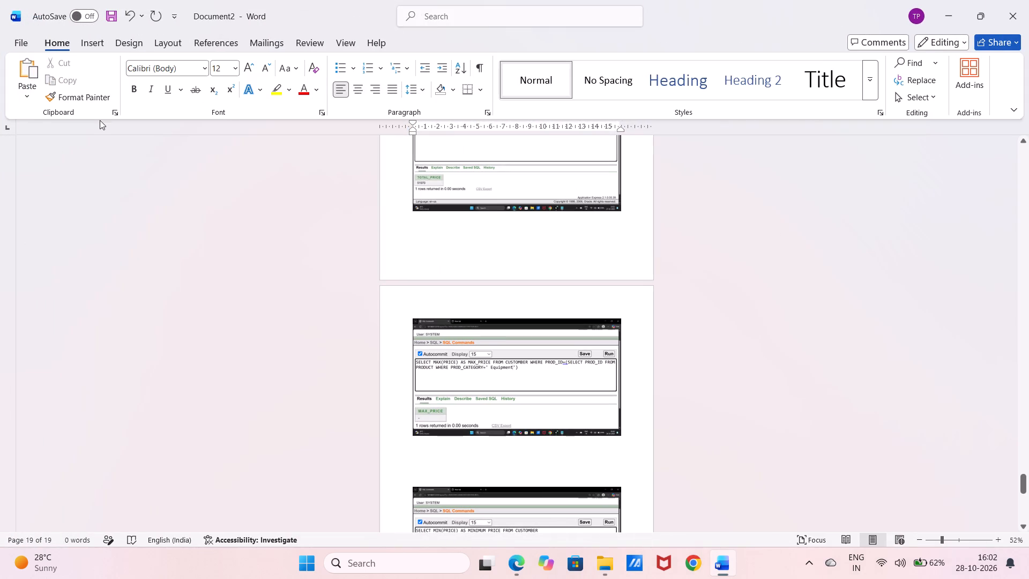
left_click(19, 40)
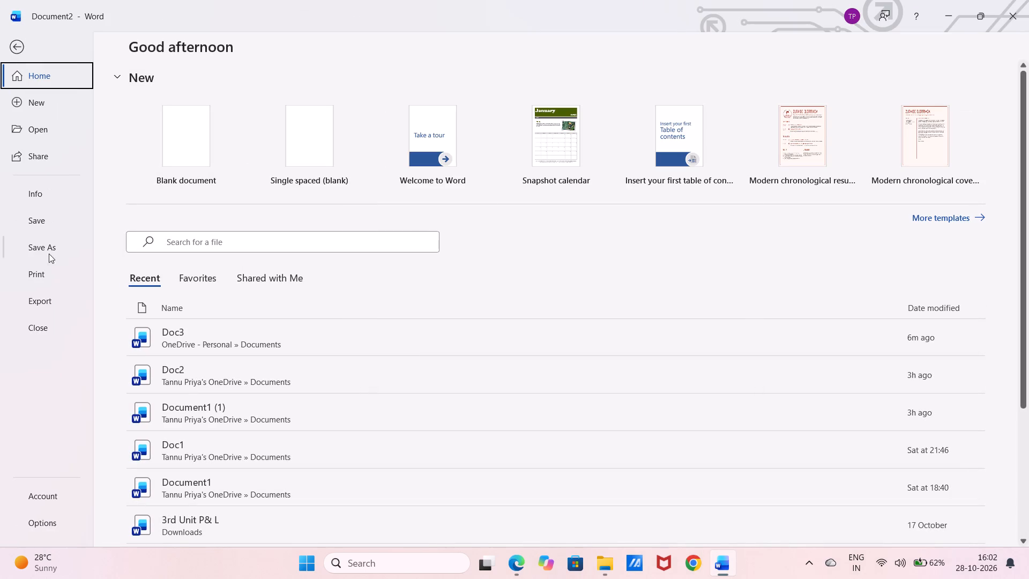
left_click(46, 271)
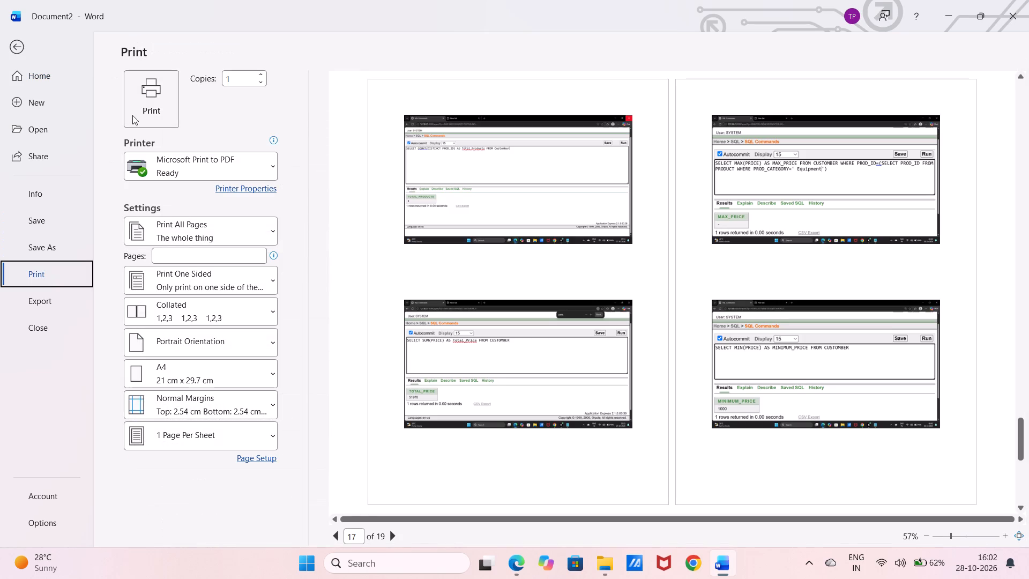
left_click(147, 110)
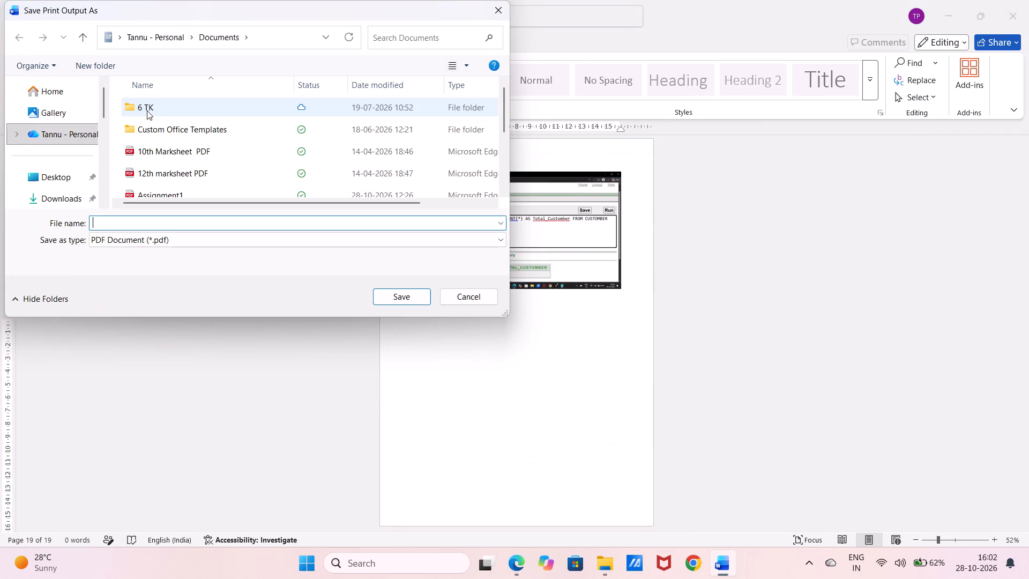
key("a")
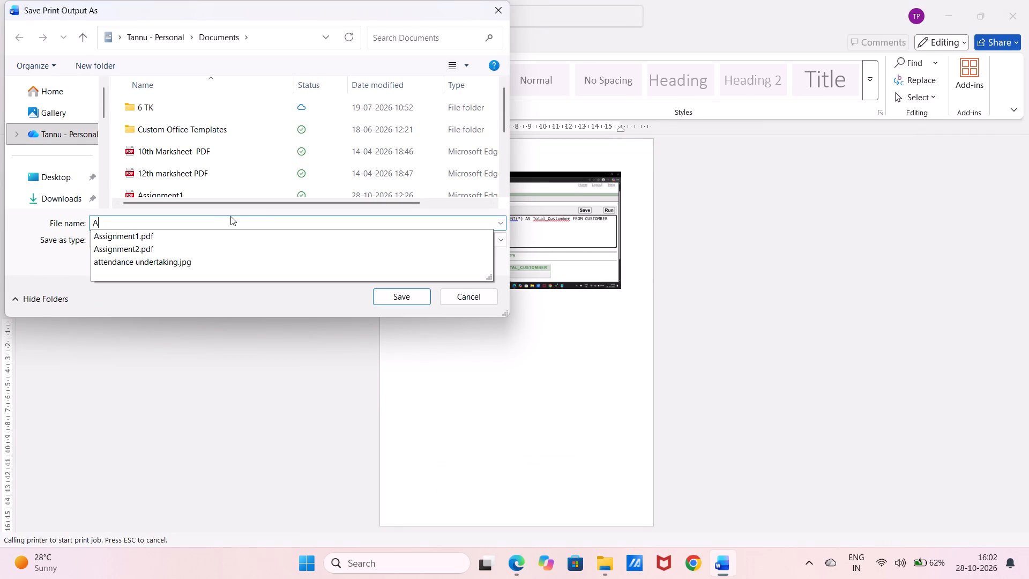
type("ssignment")
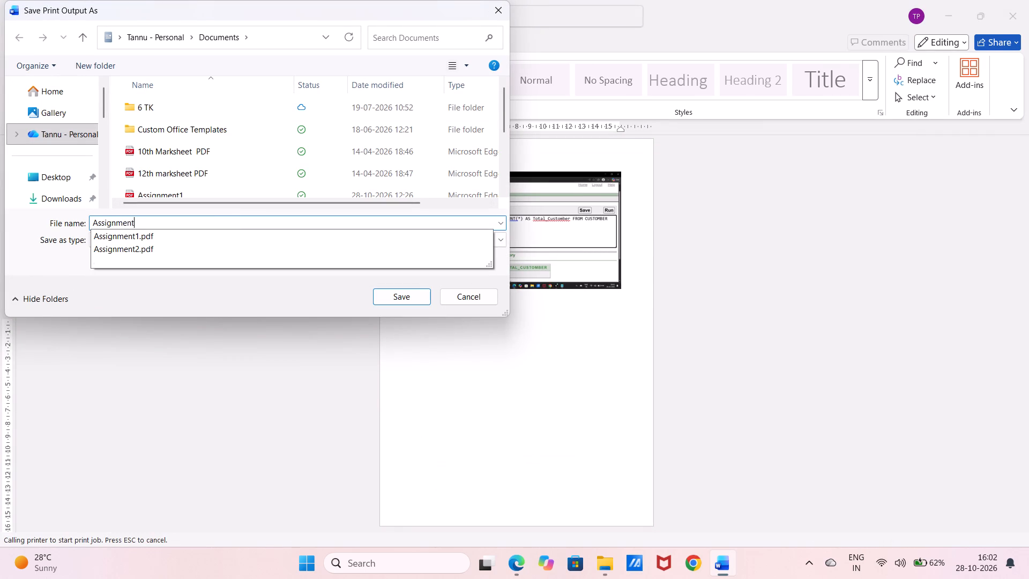
key("3")
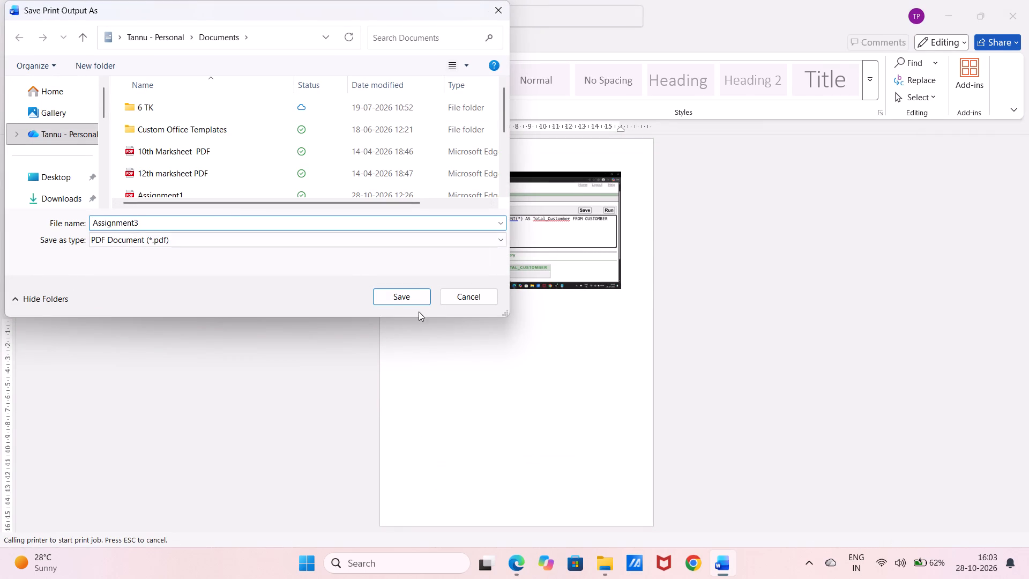
left_click(414, 302)
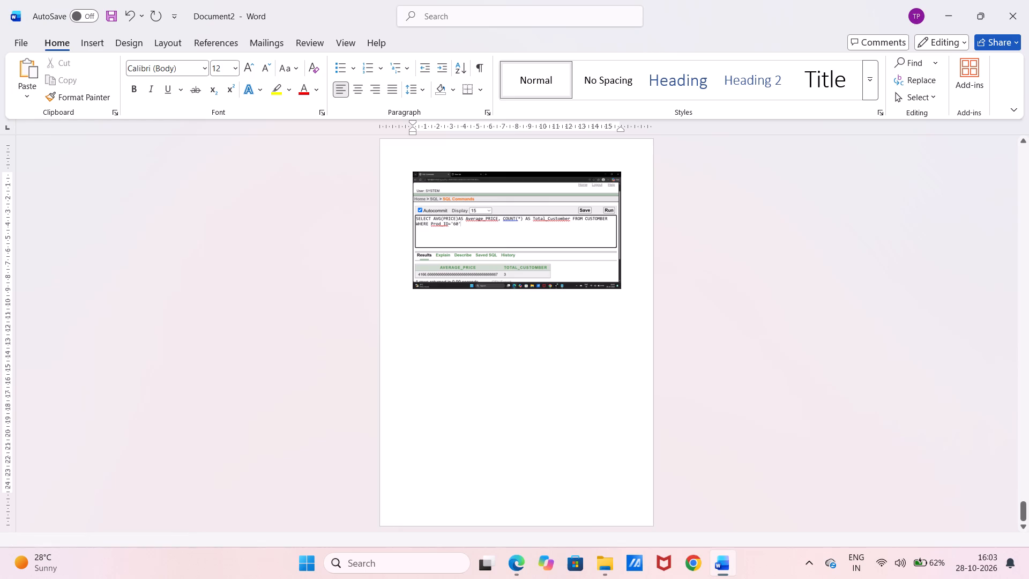
Close the Document2 screenshot document in Word.
left_click(1025, 9)
left_click(506, 355)
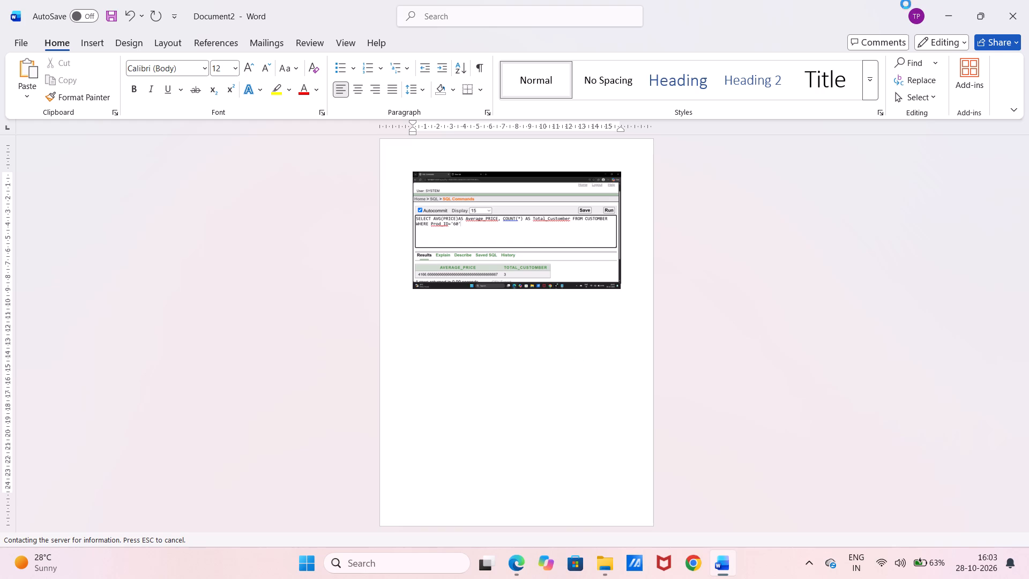
triple_click(1010, 18)
Open Google Chrome with a new tab.
left_click(696, 561)
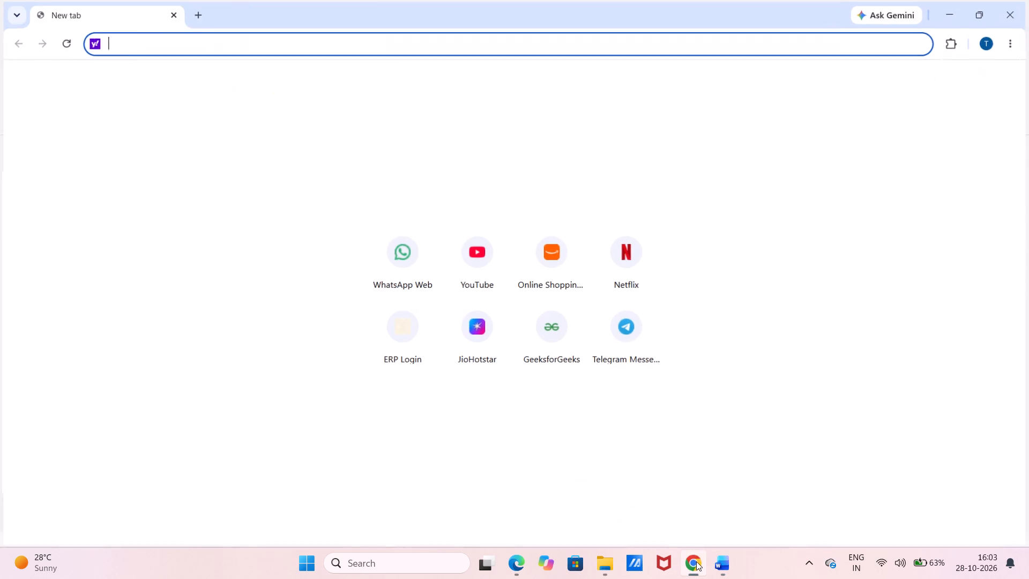
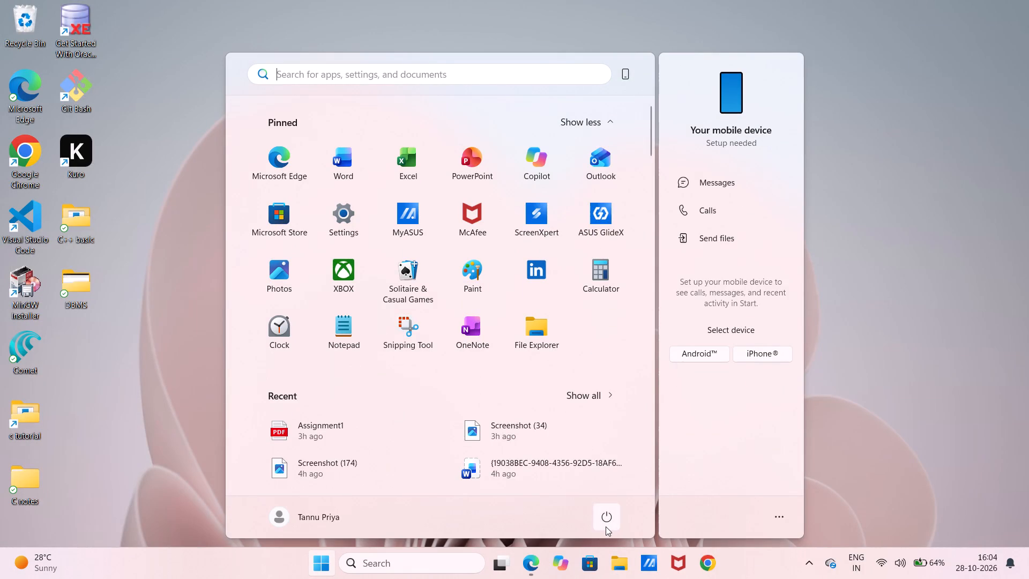
Open the Windows power options for the computer.
left_click(606, 526)
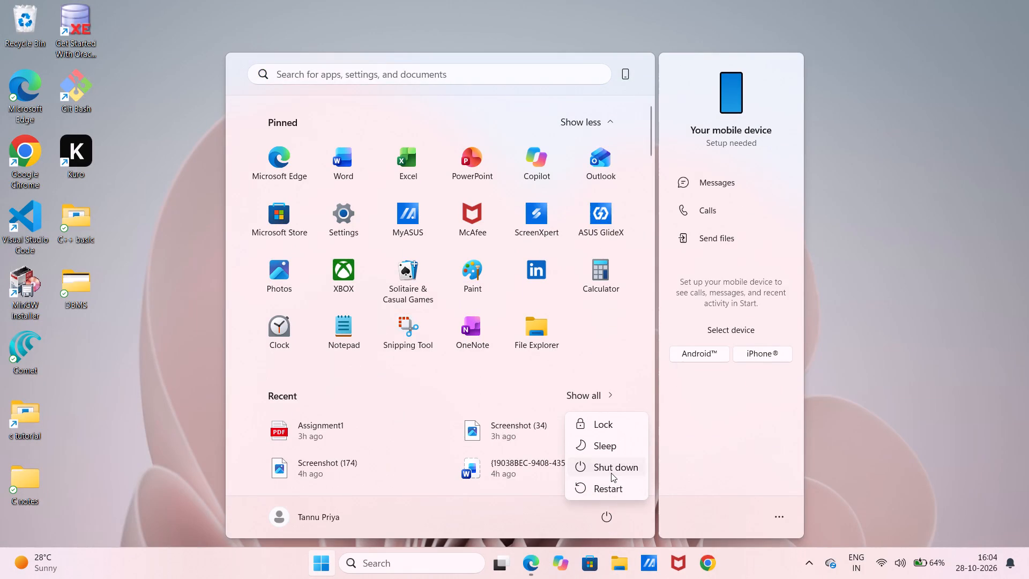